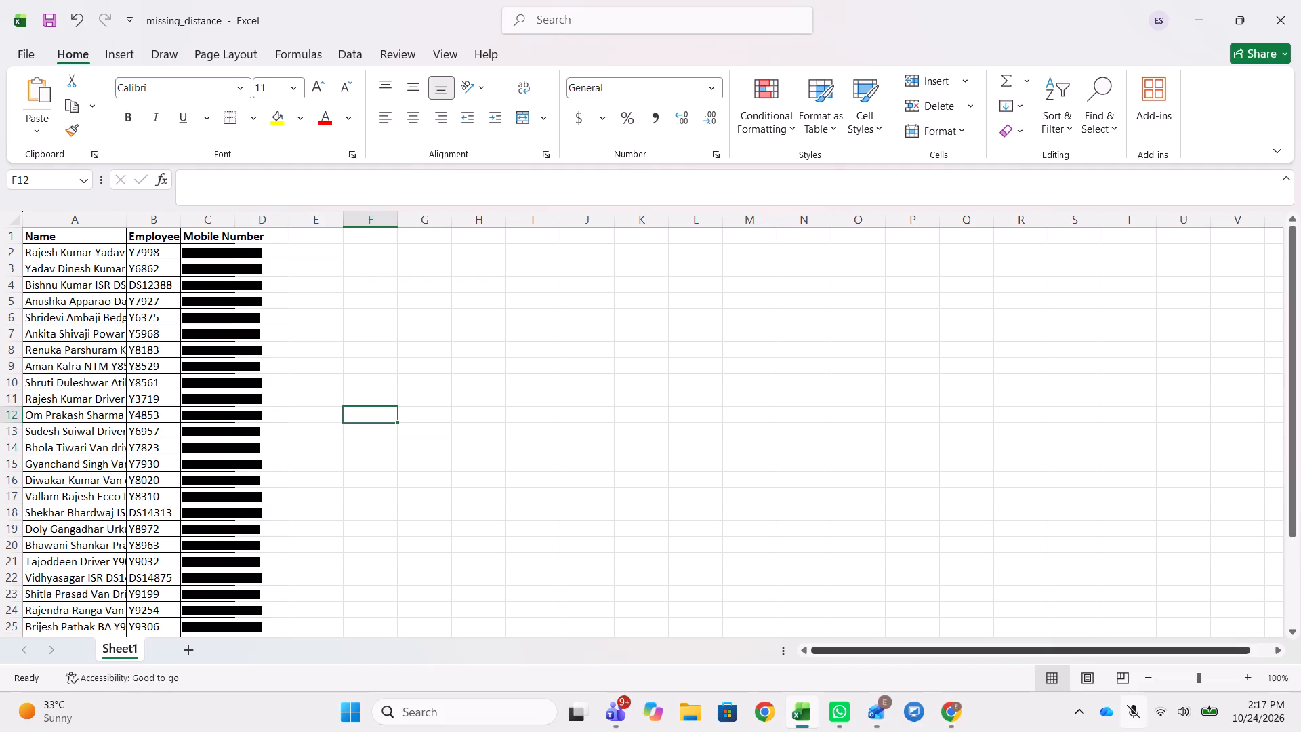
Copy the mobile number of the first employee, in row 2 of the missing_distance sheet.
left_click(210, 251)
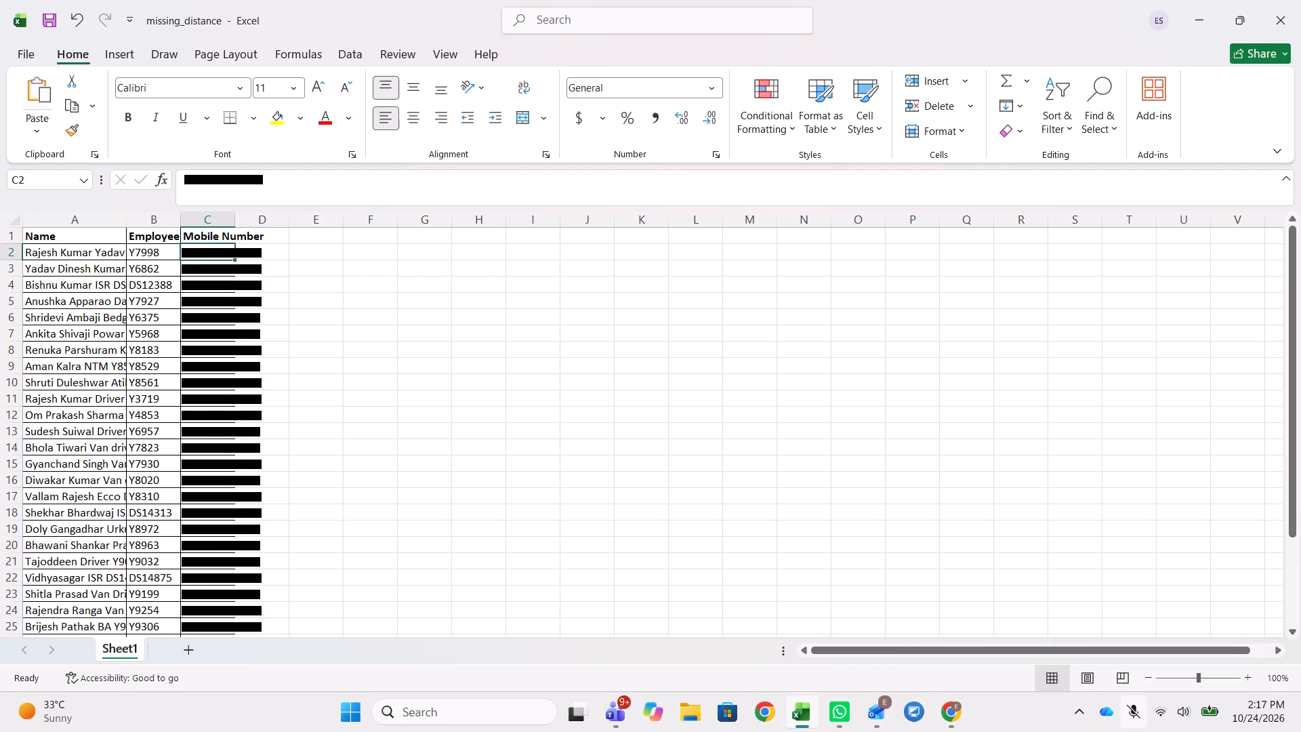
key("ctrl+c")
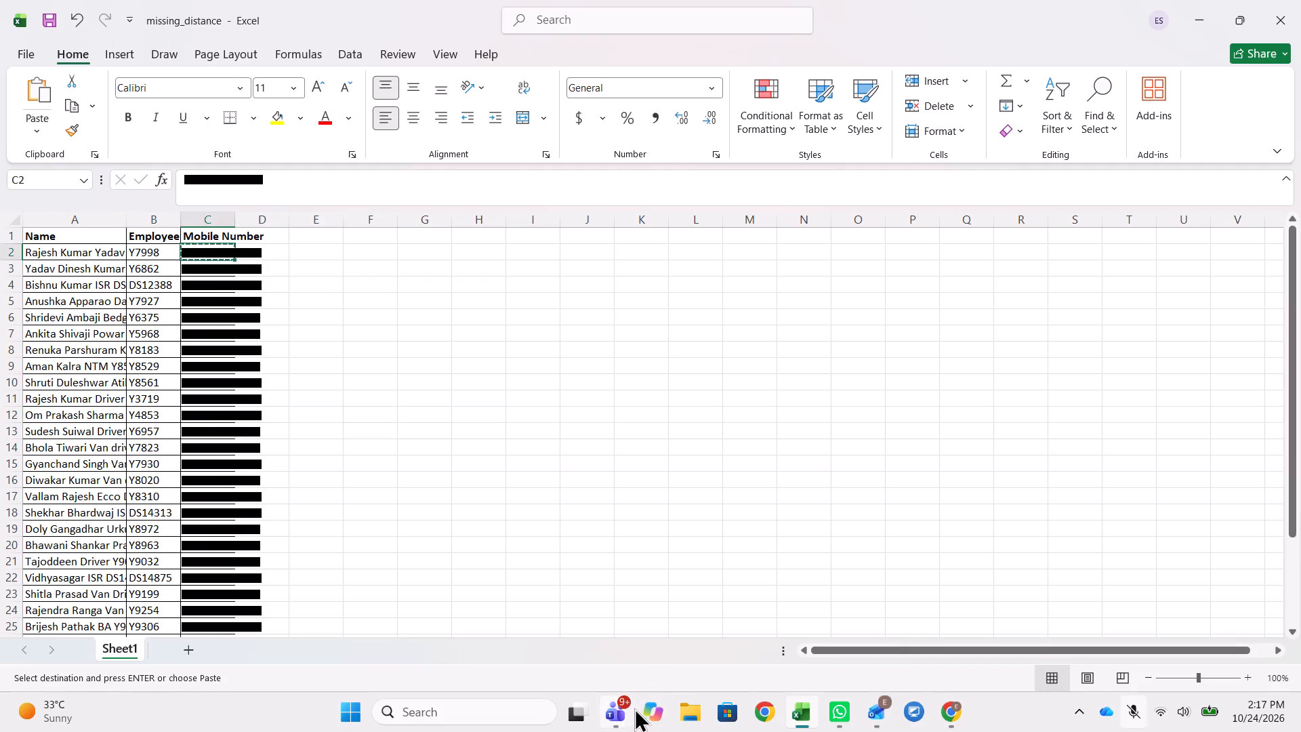
Switch to the Rupyz admin site in Chrome, find the organisation "yutika" and open its staff list.
left_click(942, 616)
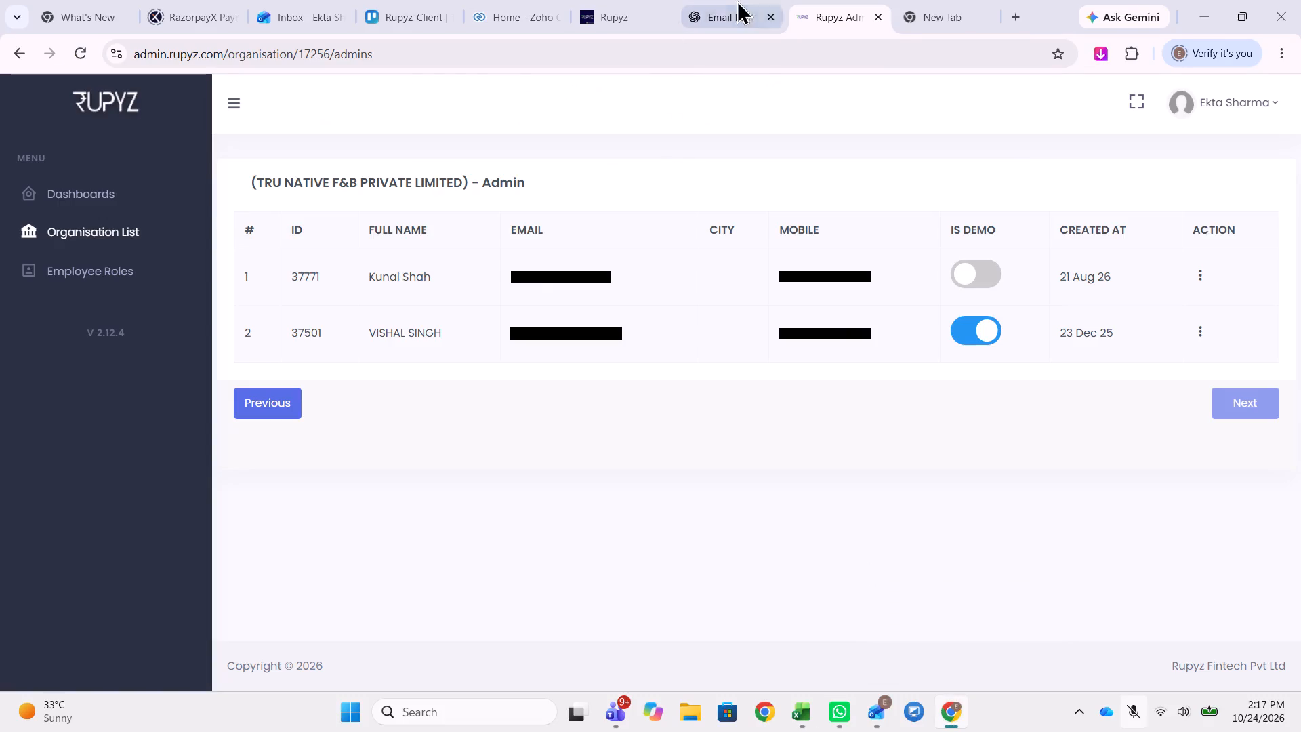
left_click(96, 197)
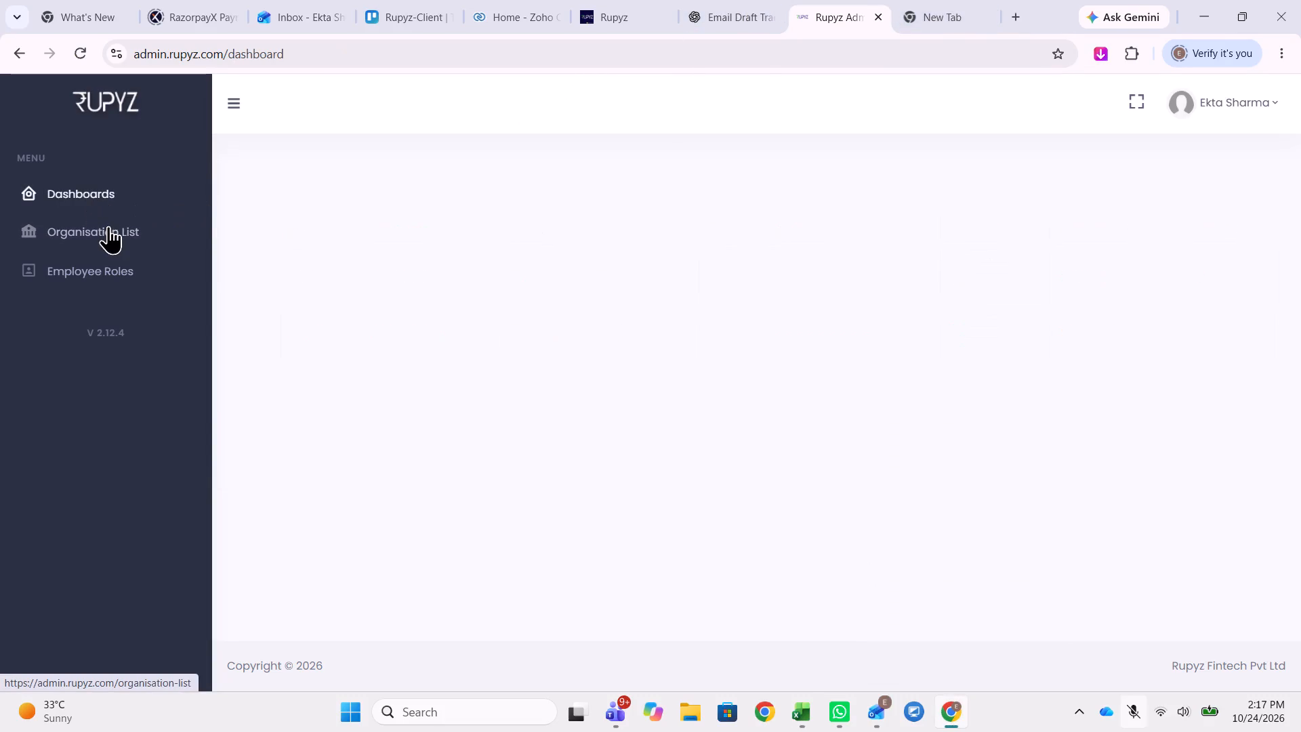
left_click(108, 226)
left_click(740, 194)
type("yutika")
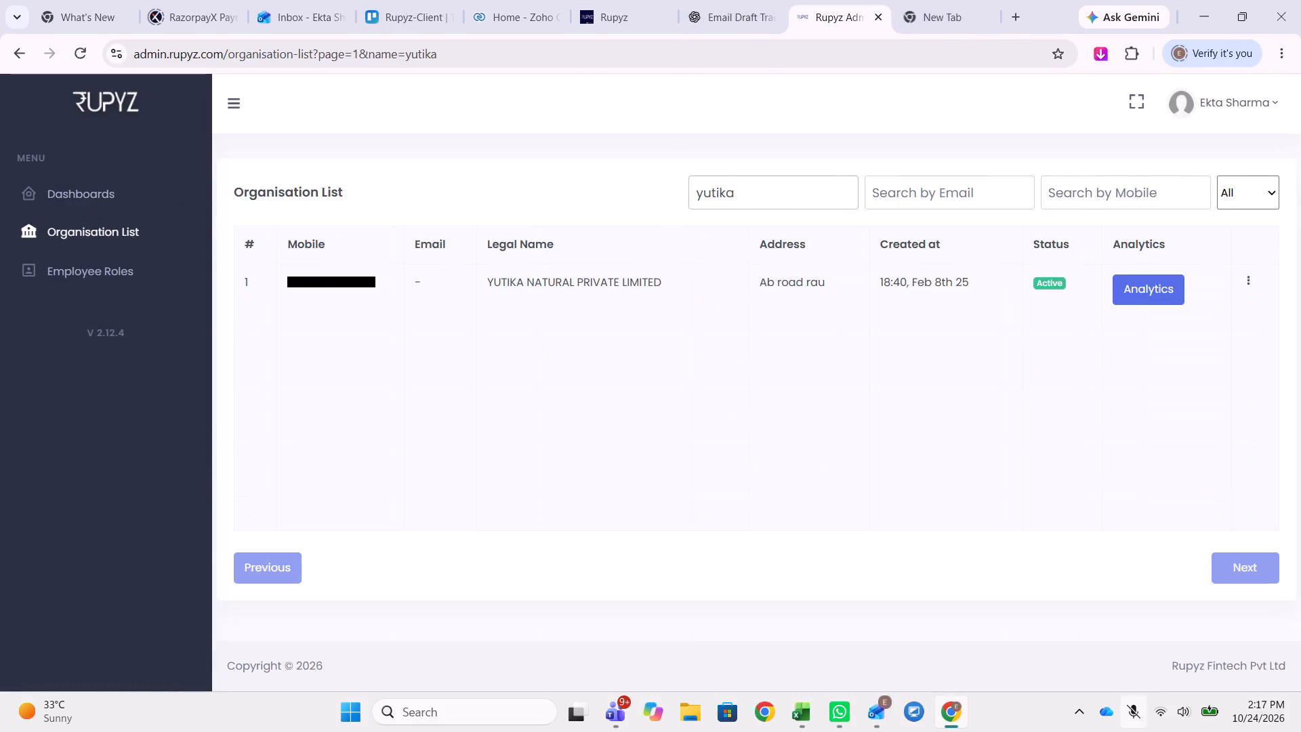
left_click(1136, 302)
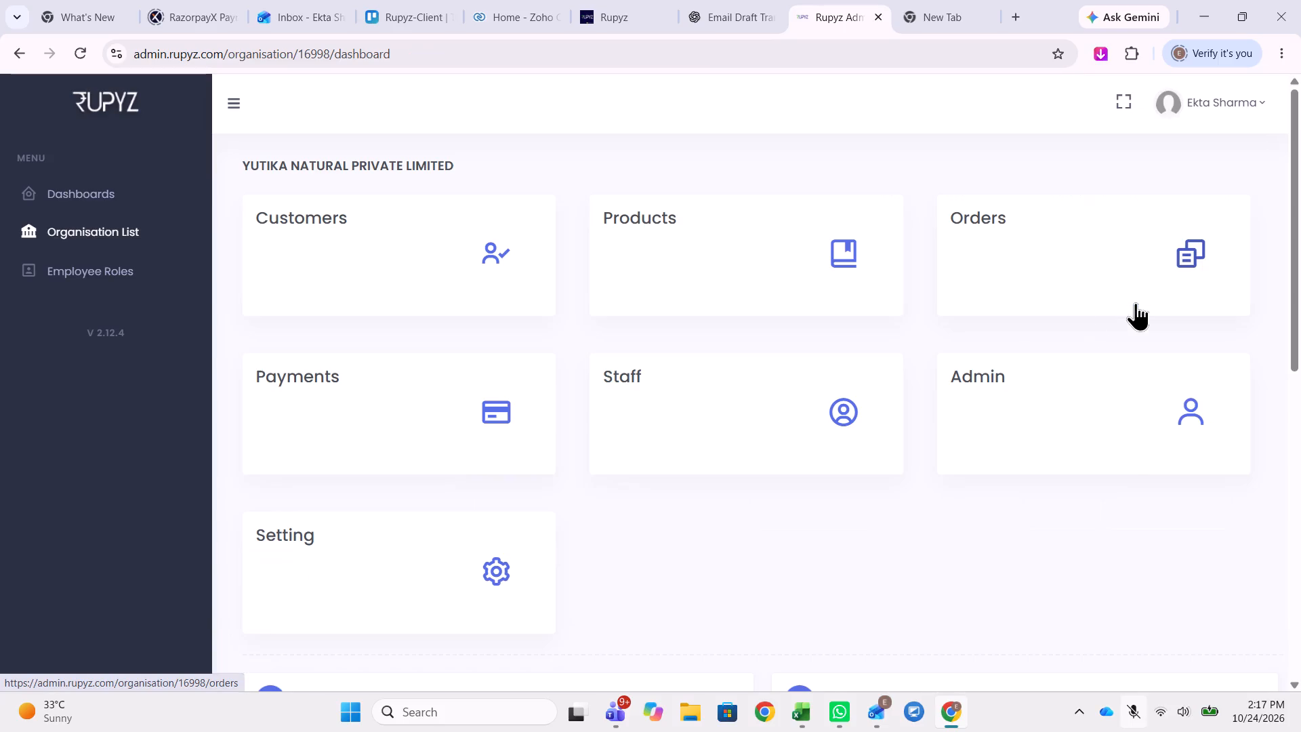
left_click(800, 420)
Search the staff list for the copied mobile number.
left_click(911, 216)
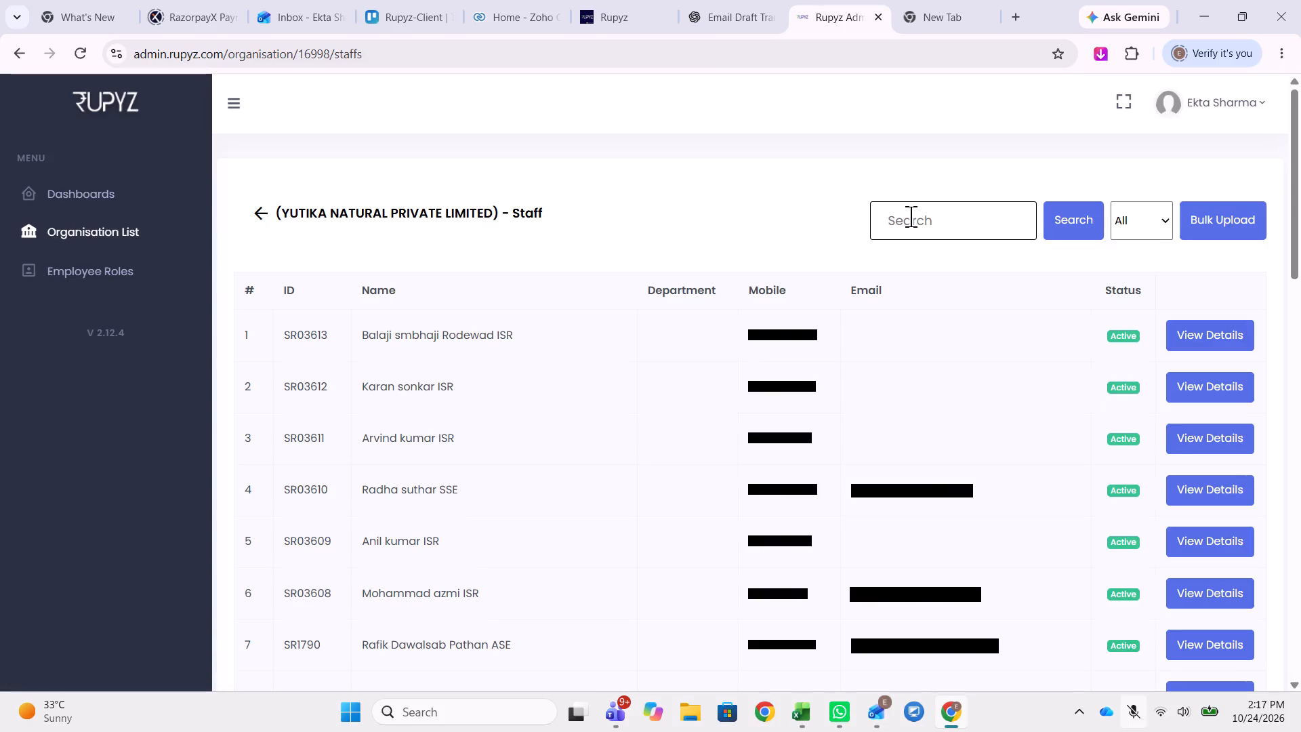
key("ctrl+v")
left_click(1067, 212)
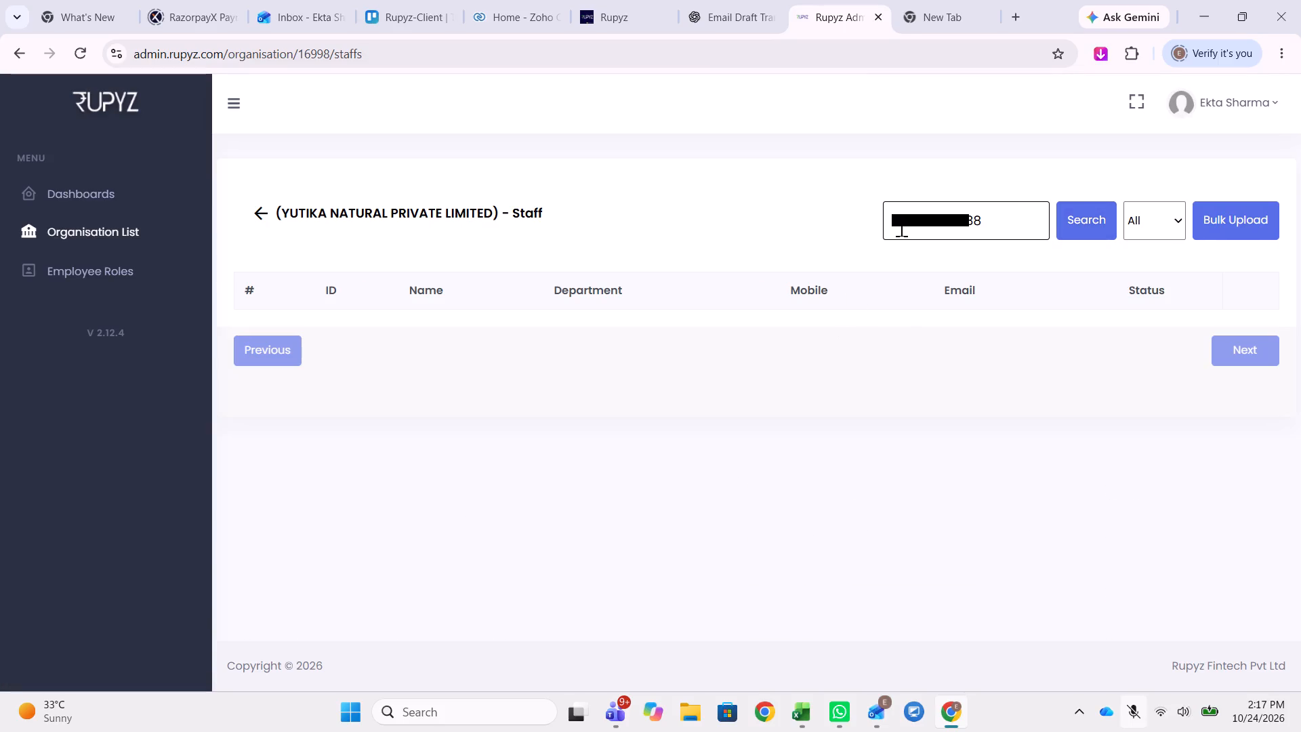
Switch back to Excel and copy the full name of the employee in row 2.
left_click(917, 218)
key("alt+Tab")
left_click(92, 253)
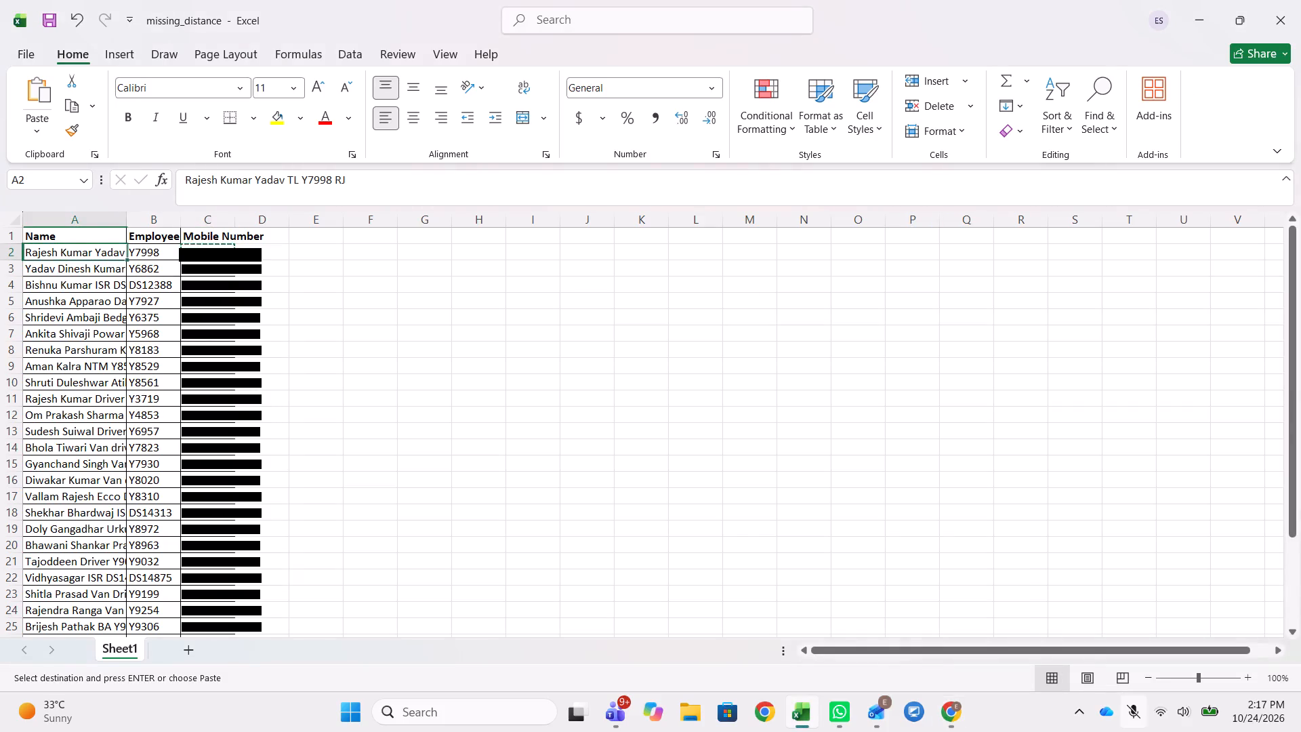
key("ctrl+c")
Back in Chrome, replace the staff search with the copied employee name and open that person's details.
key("alt+Tab")
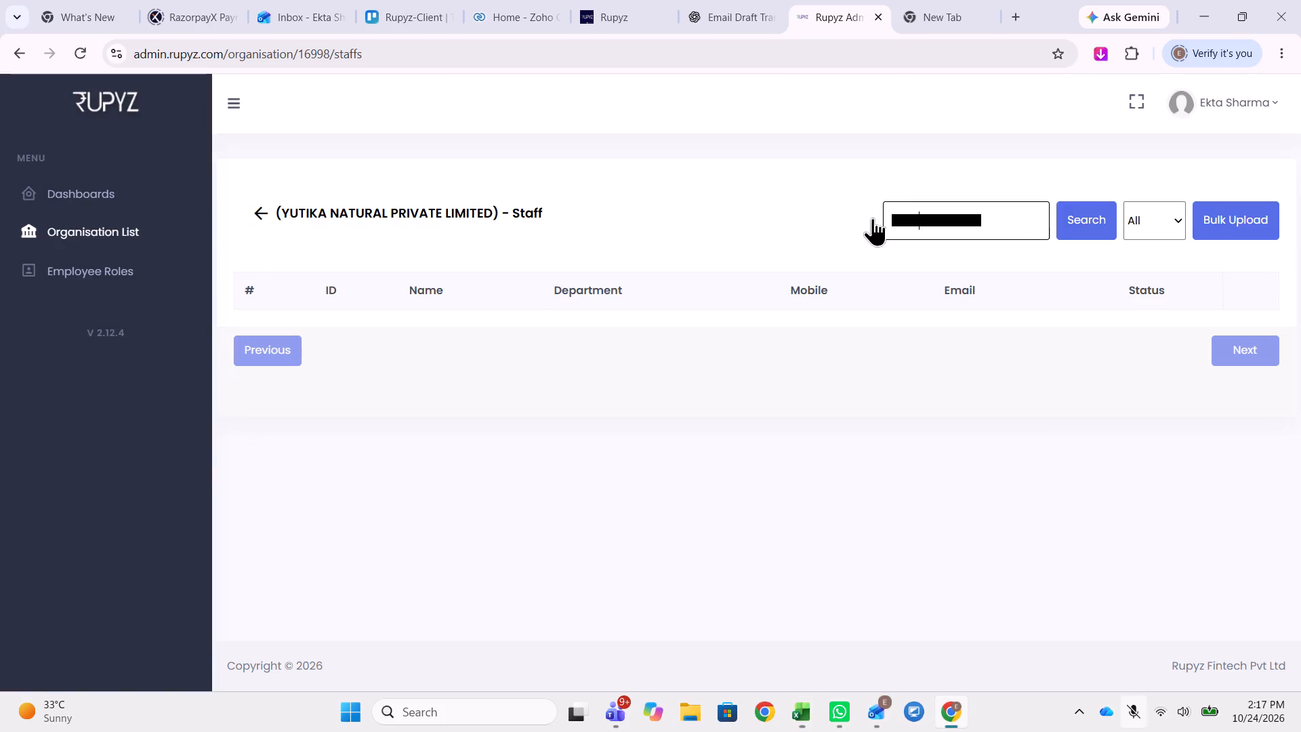
left_click(1042, 228)
double_click(1031, 223)
key("BackSpace")
key("BackSpace")
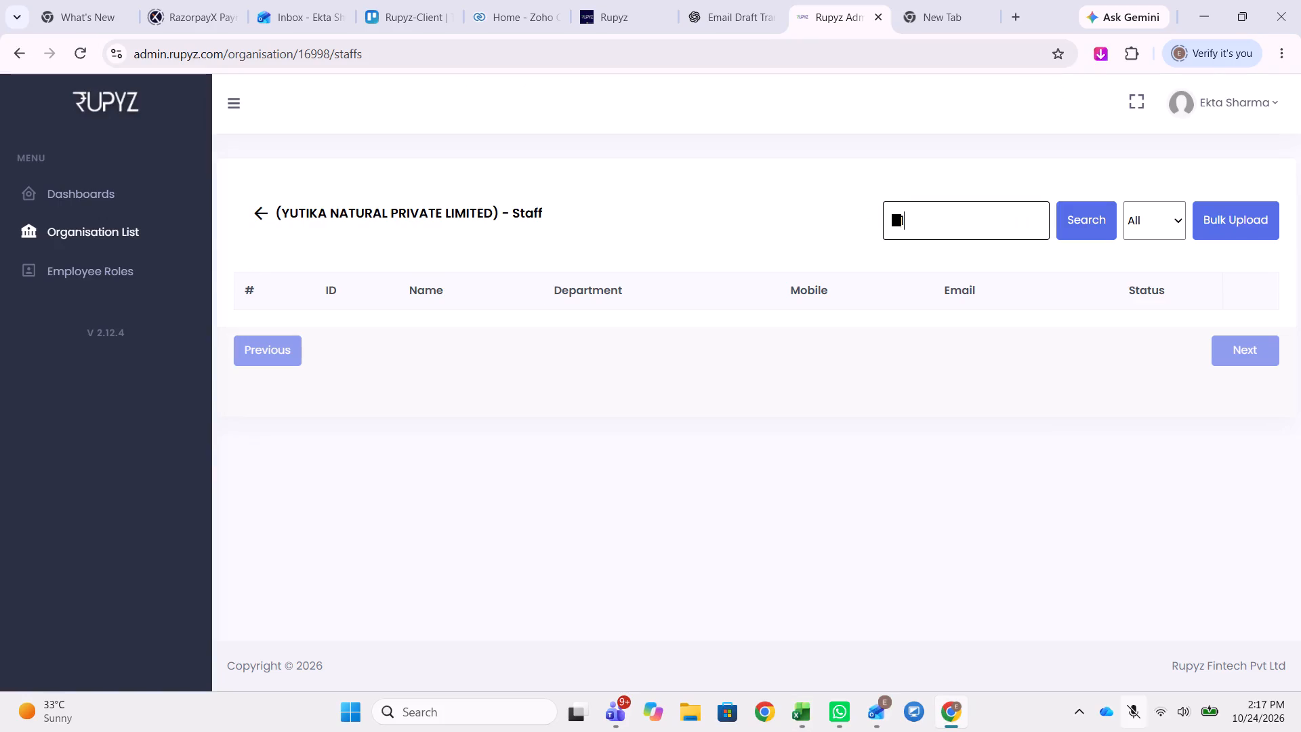
key("BackSpace")
key("BackSpace")
key("BackSpace")
key("ctrl+v")
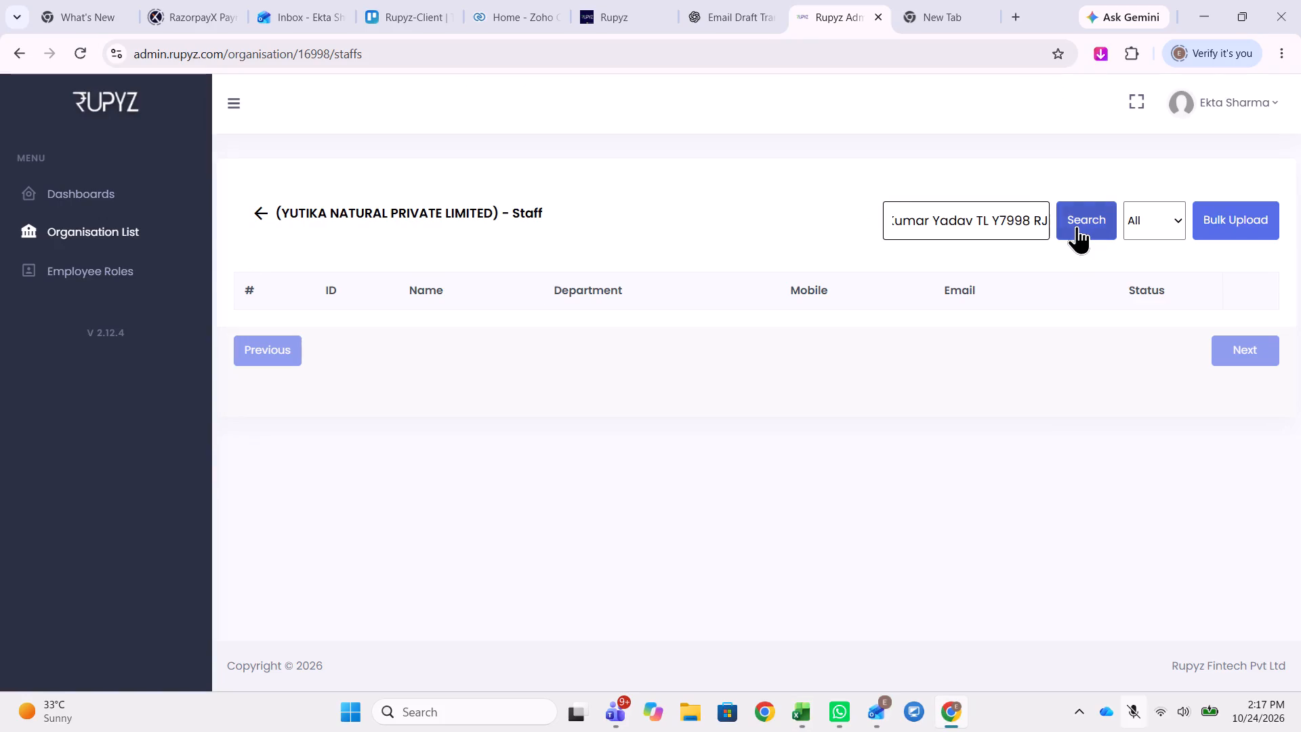
left_click(1077, 226)
left_click(1189, 333)
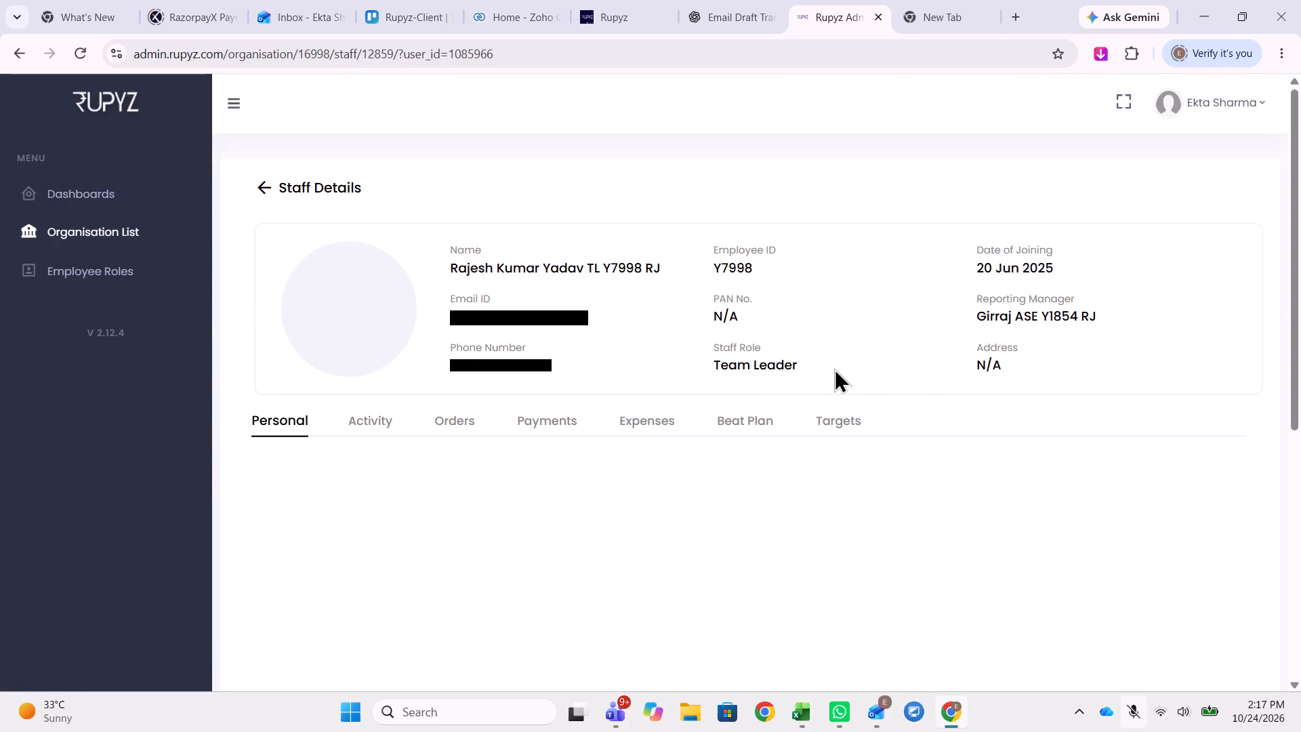
Check the Activity and Orders sections of the employee's staff details, ending on the Personal section.
left_click(363, 428)
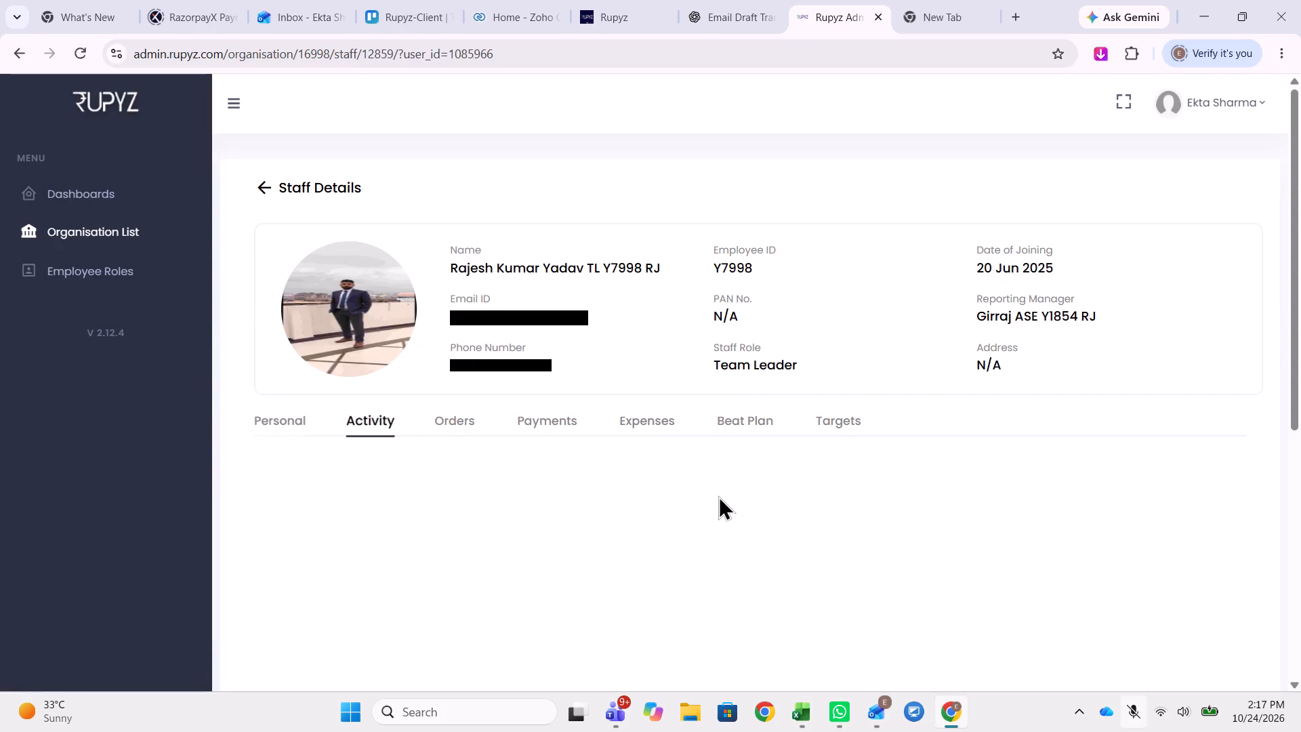
scroll(669, 373, "down", 1)
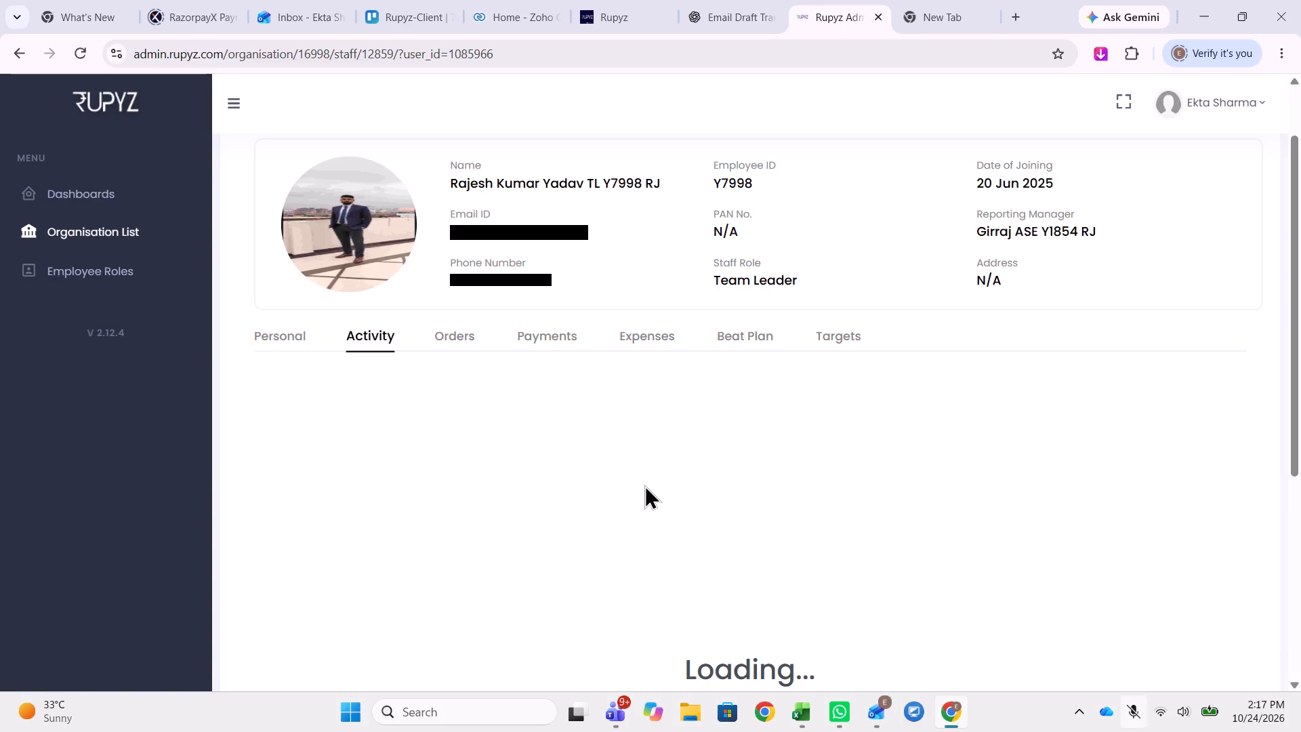
left_click(456, 341)
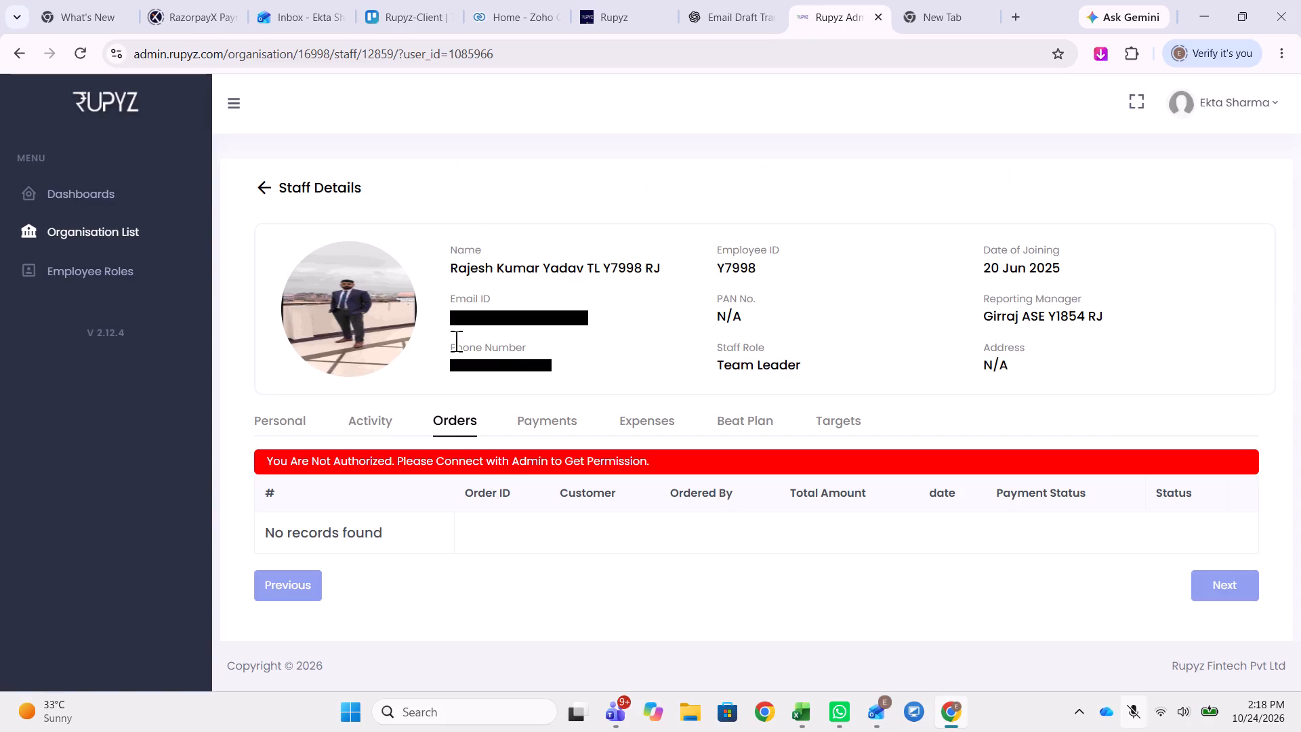
left_click(373, 418)
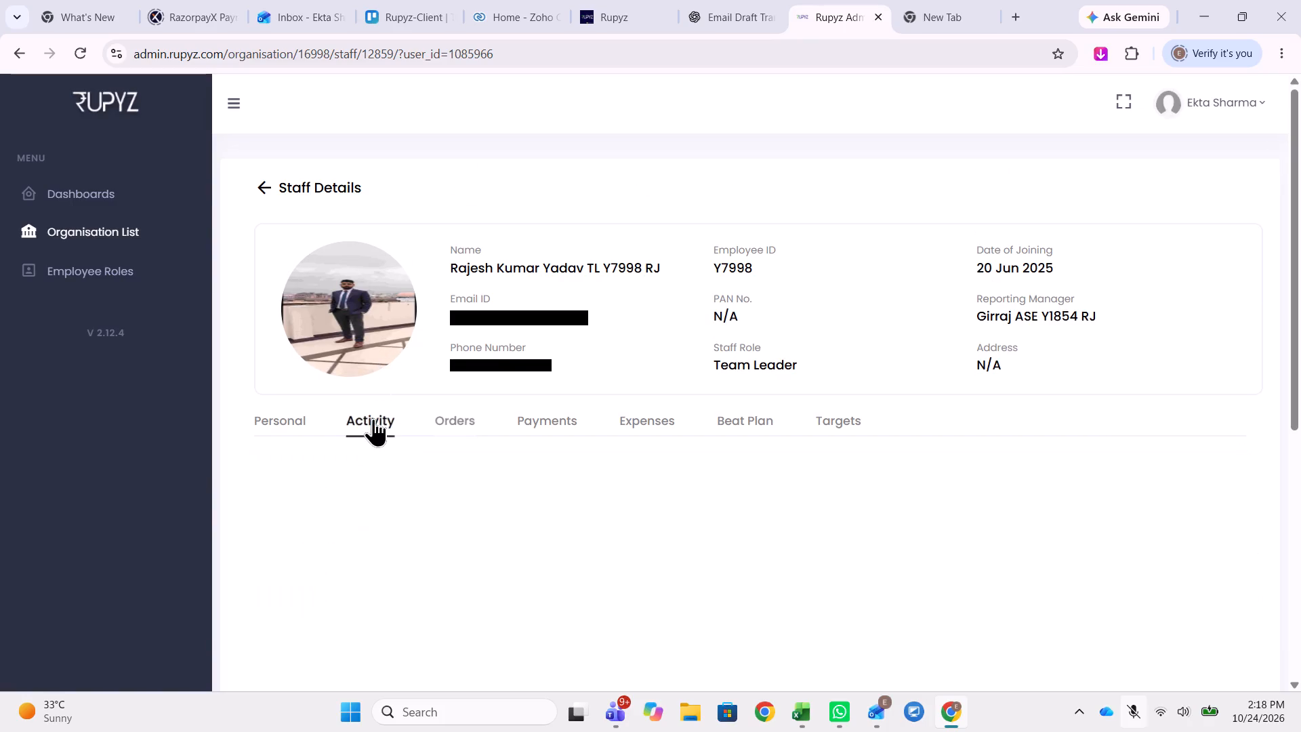
left_click(275, 427)
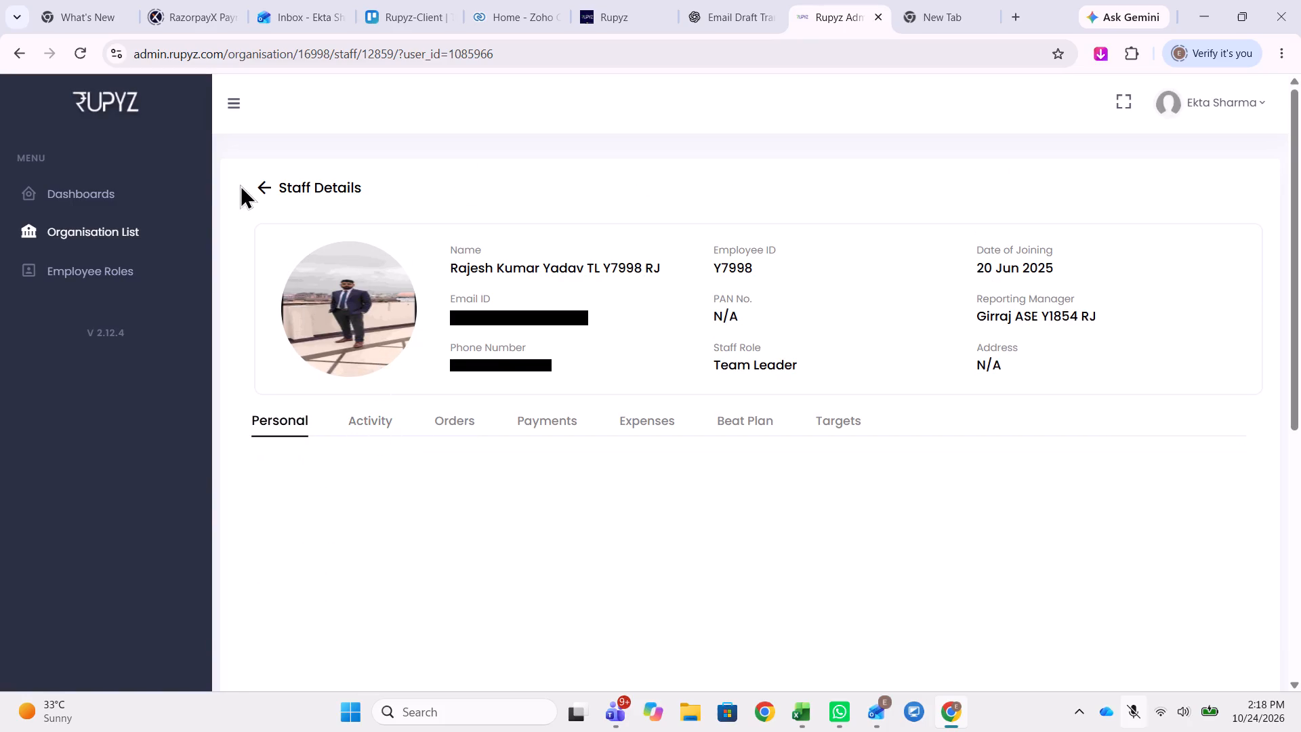
Go back to the staff list, search for the copied employee name again and reopen the staff details.
left_click(266, 190)
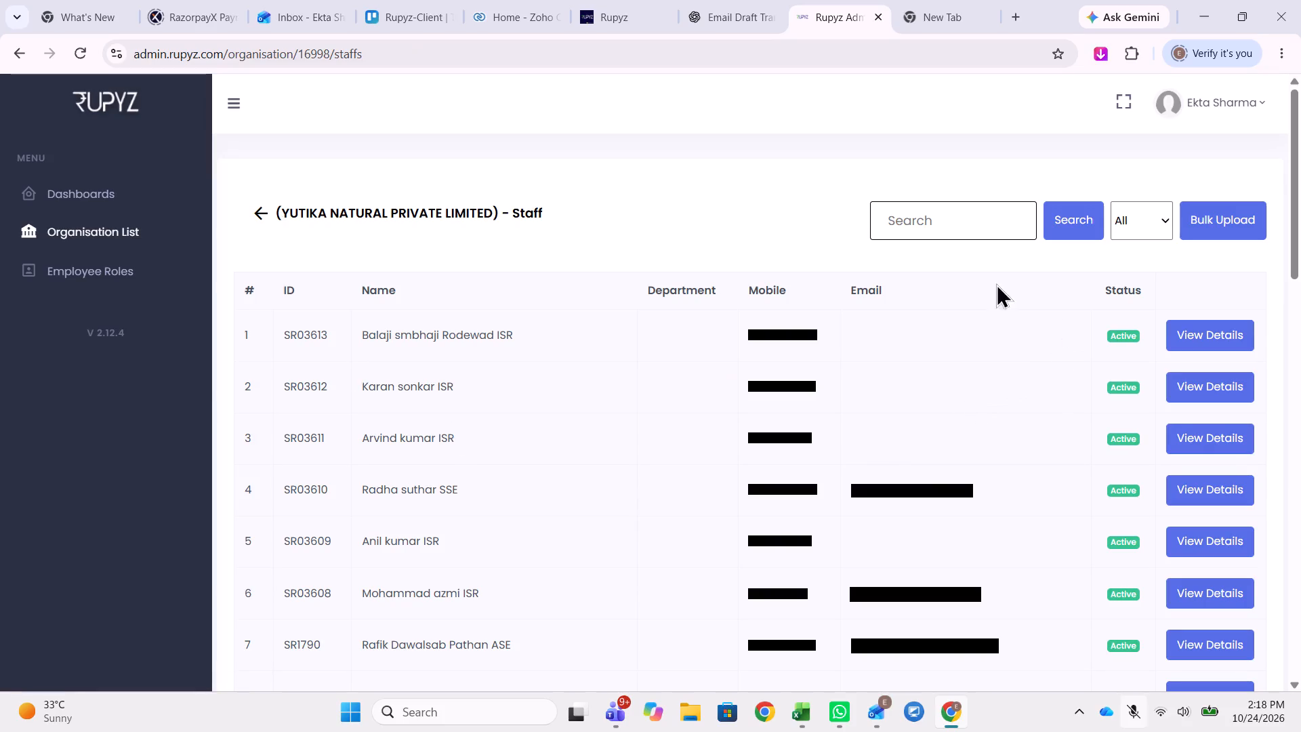
left_click(967, 227)
key("ctrl+v")
left_click(1066, 220)
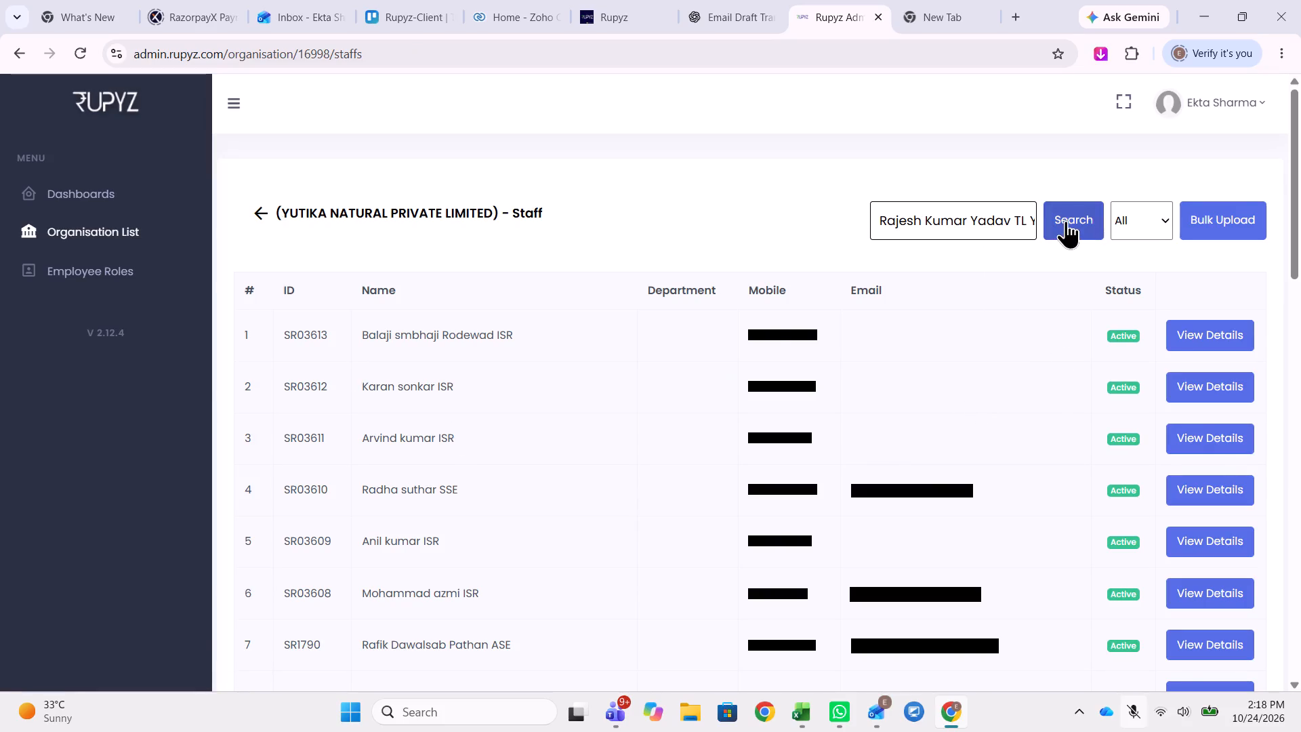
left_click(1206, 333)
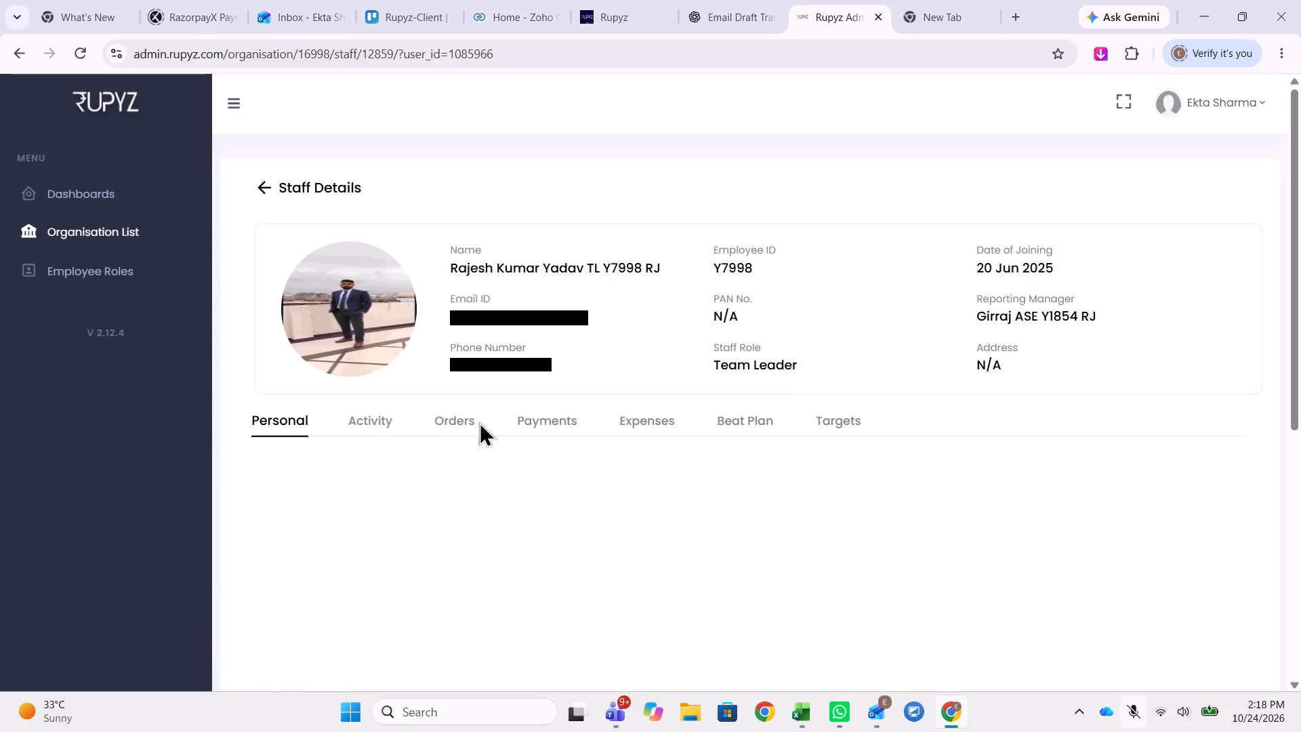
Open the employee's activity for 23 Oct 2026 and recalculate the distance for that day.
left_click(375, 420)
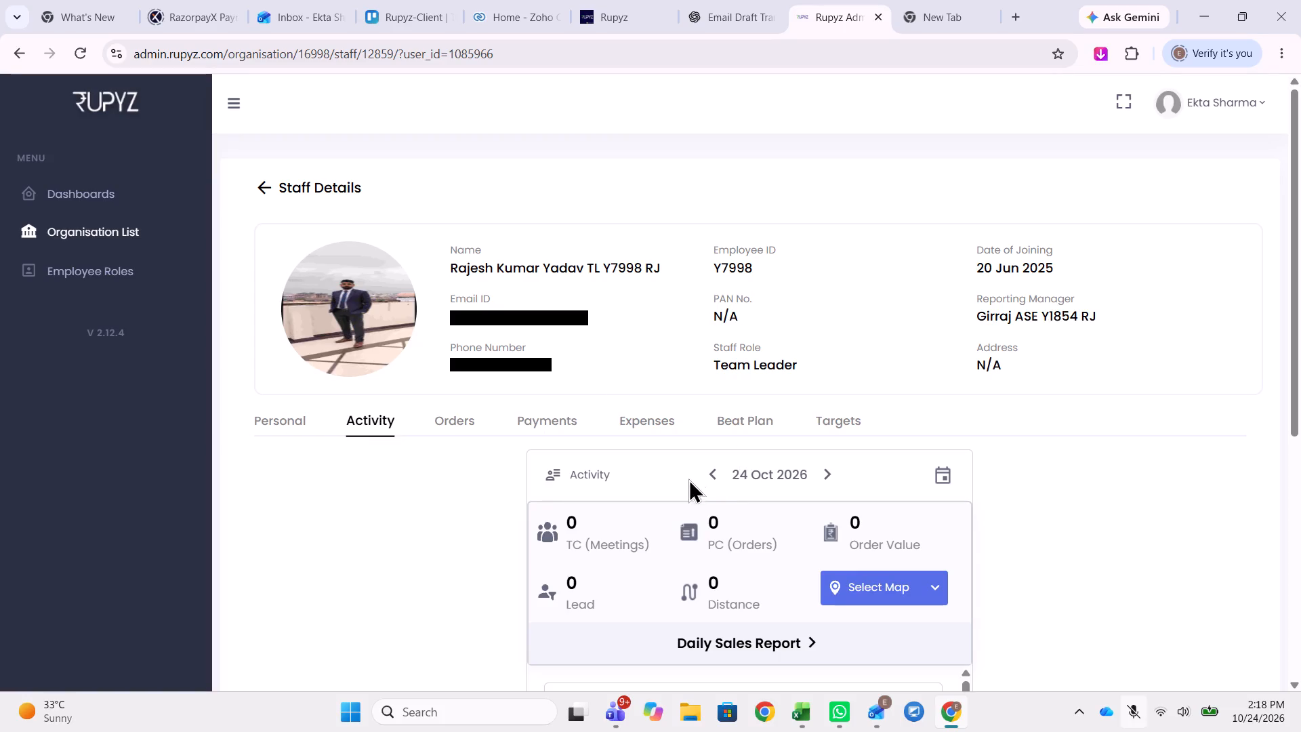
left_click(712, 473)
scroll(848, 476, "down", 2)
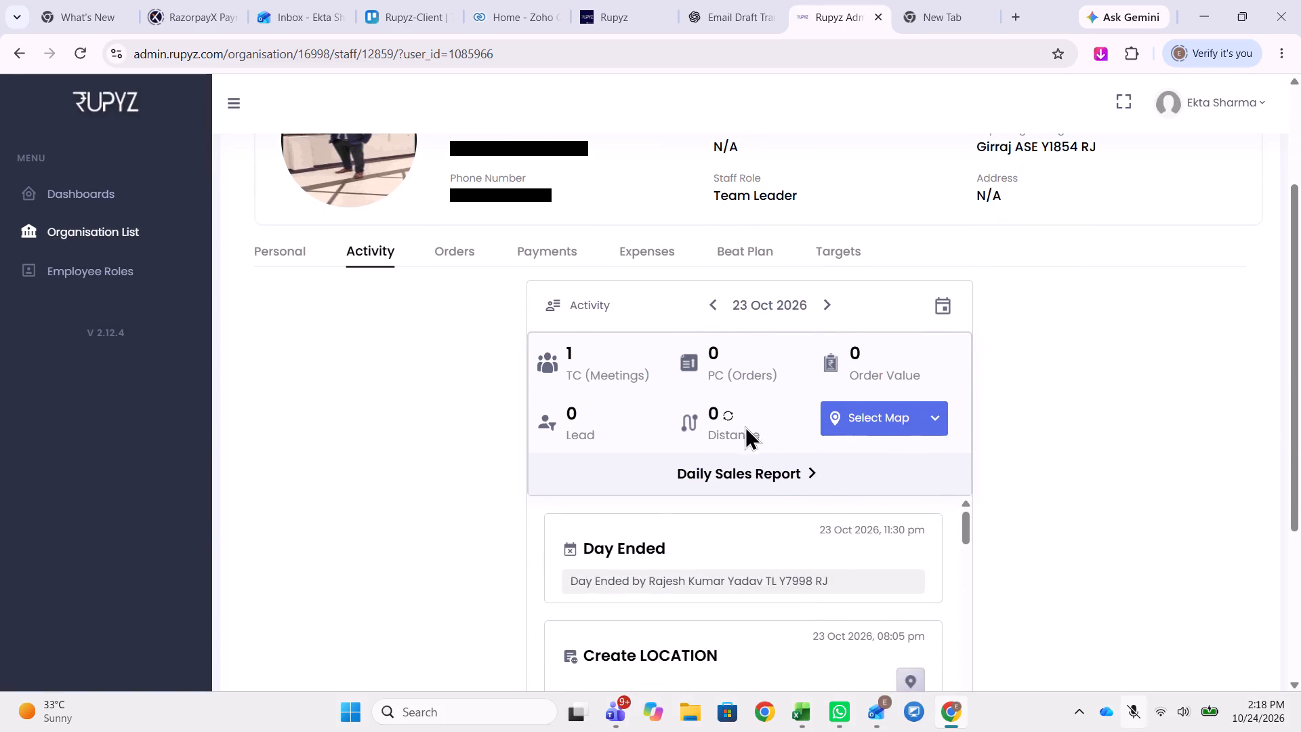
left_click(730, 414)
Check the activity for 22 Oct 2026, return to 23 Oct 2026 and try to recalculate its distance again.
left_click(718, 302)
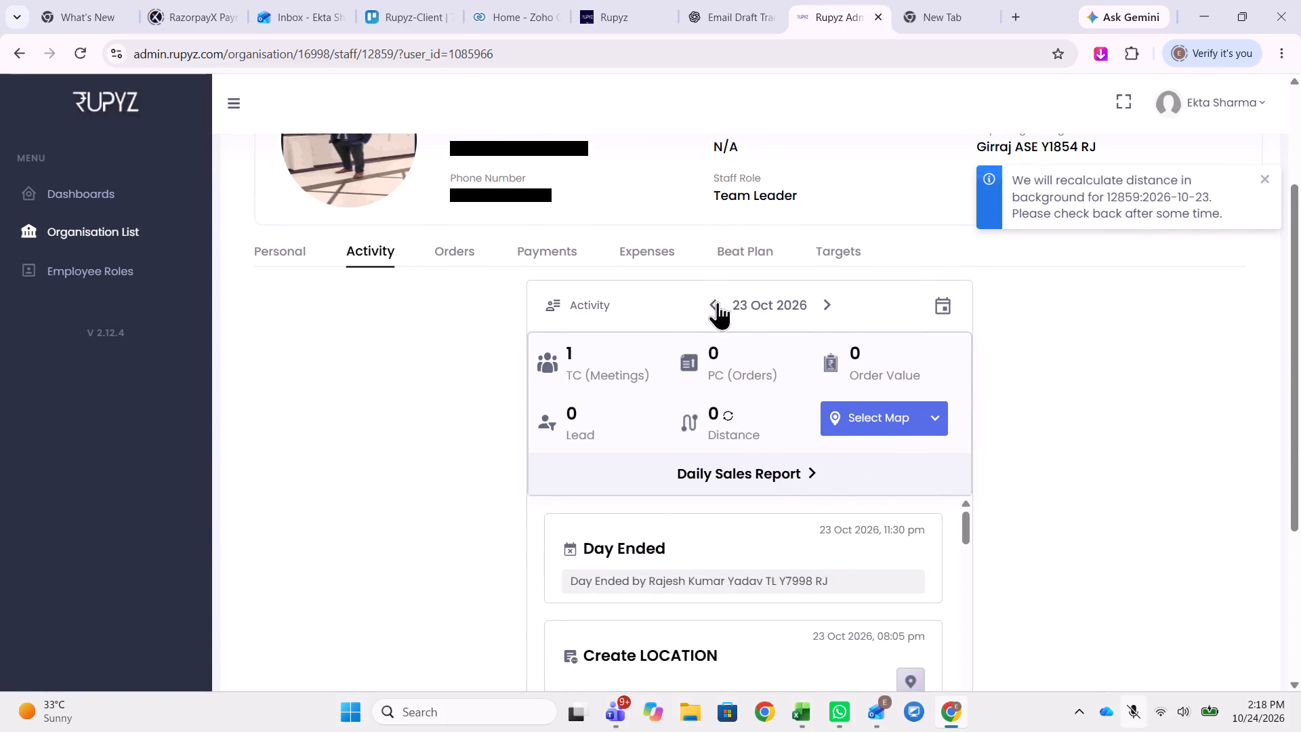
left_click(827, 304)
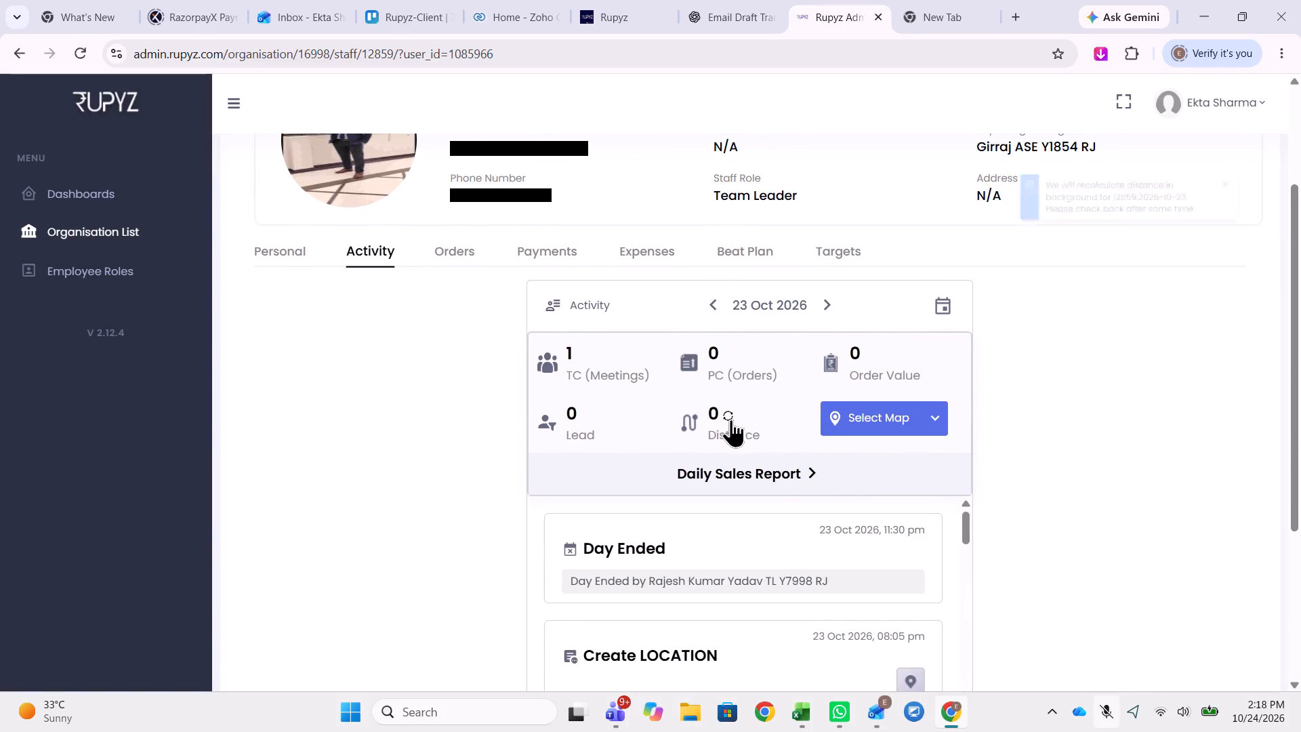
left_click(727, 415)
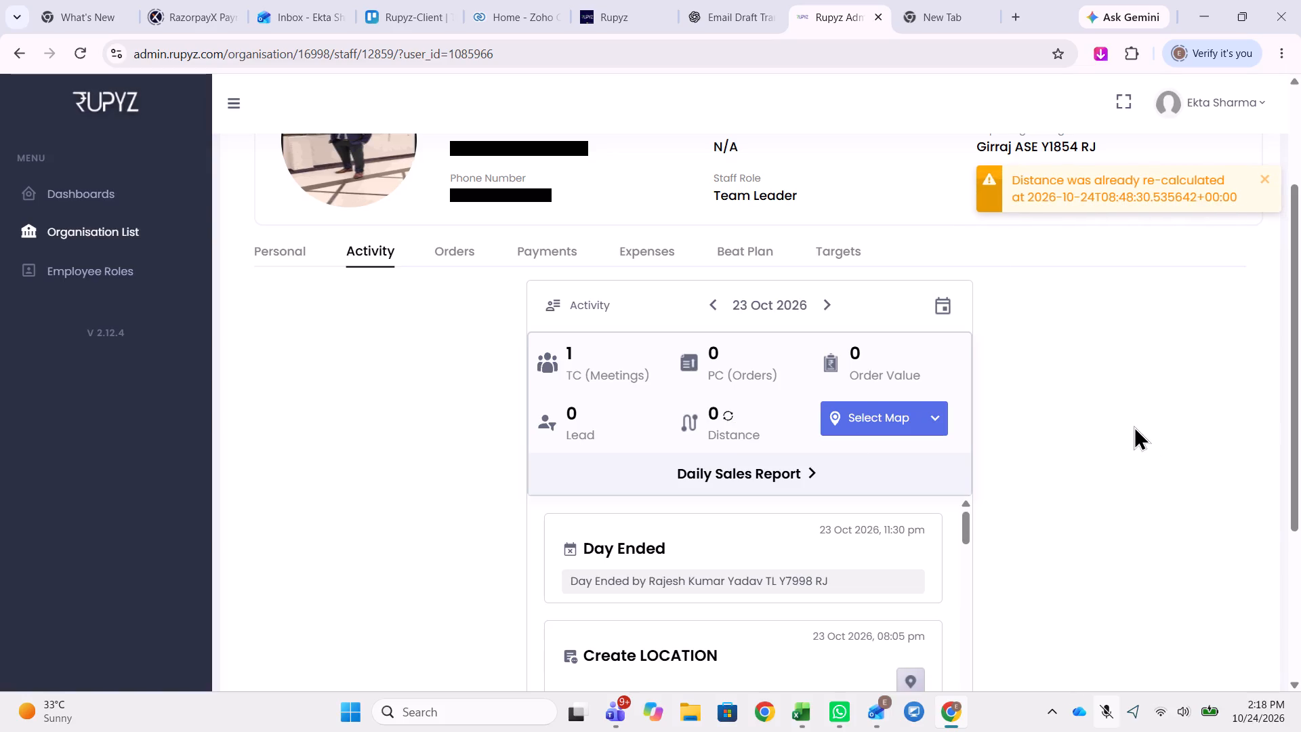
Look through the employee's logged activity entries for 23 Oct 2026.
scroll(994, 599, "down", 3)
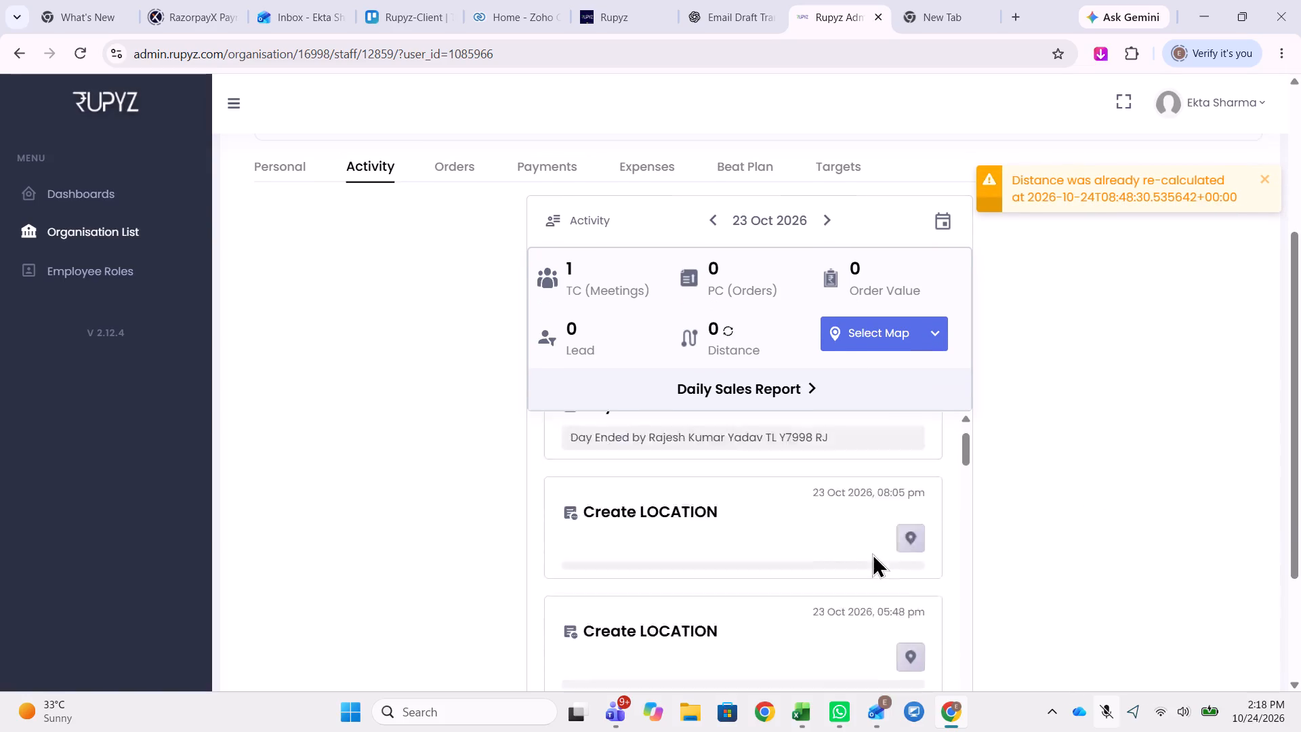
scroll(872, 553, "down", 1)
scroll(871, 550, "up", 6)
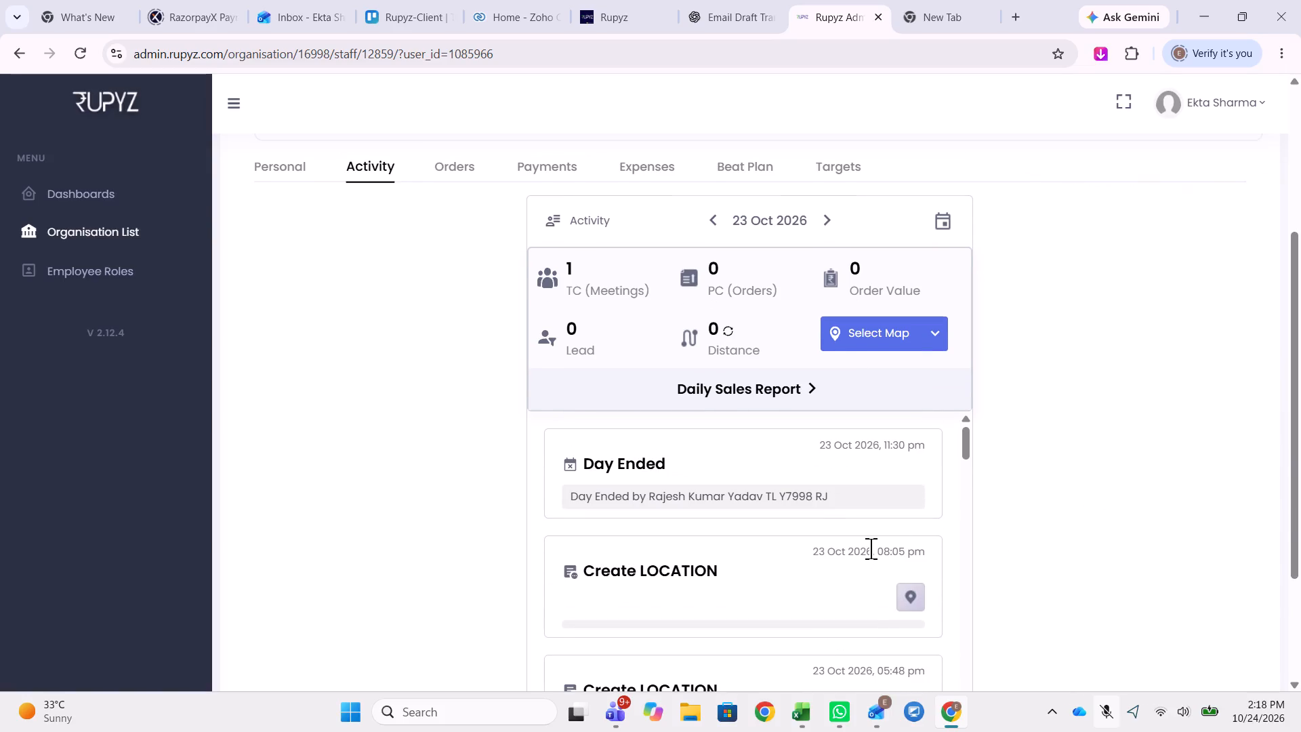
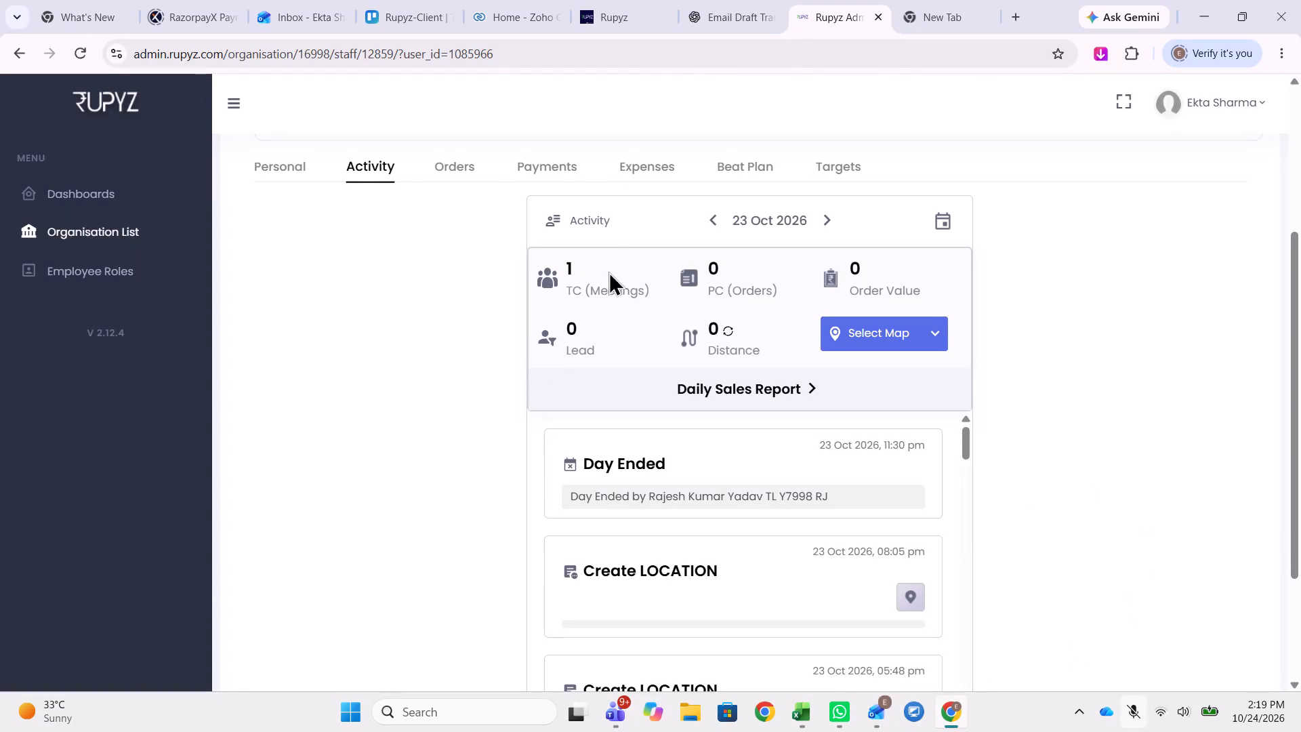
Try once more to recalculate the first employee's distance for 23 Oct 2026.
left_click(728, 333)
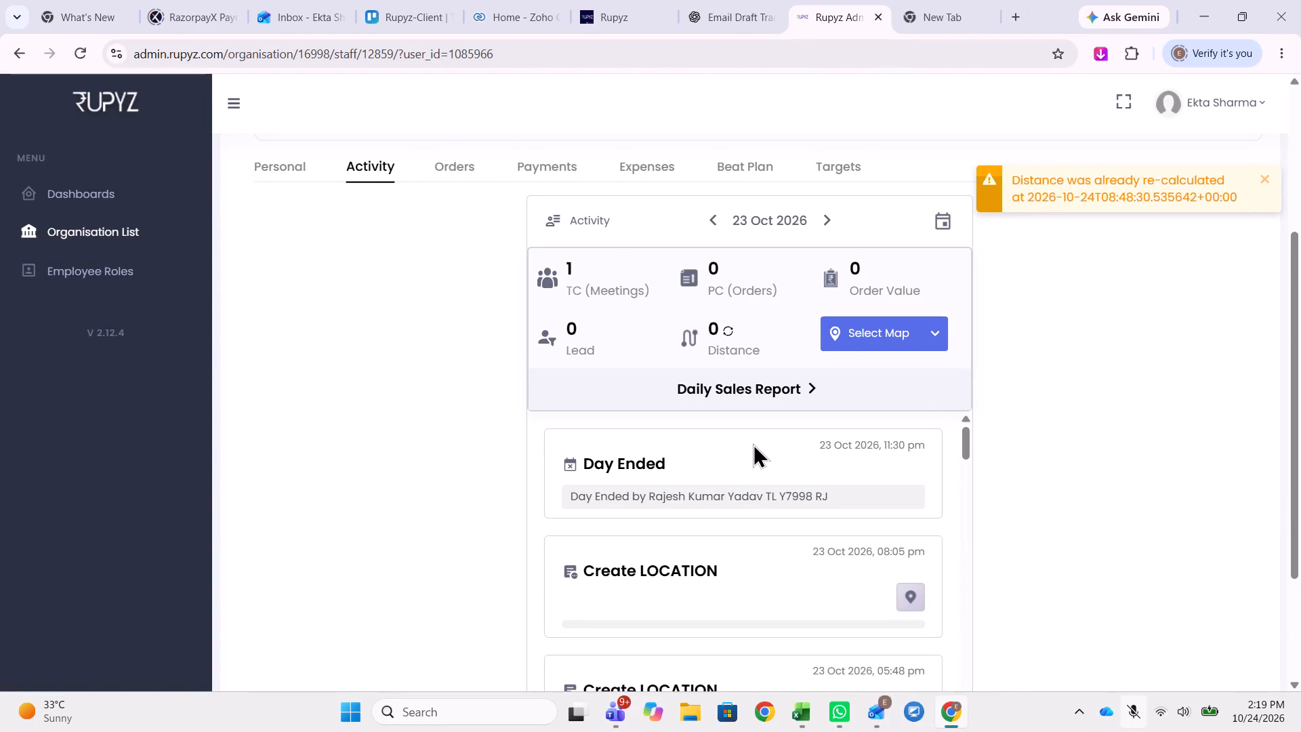
Switch to the missing_distance workbook in Excel, widen the Employee ID column and enter "automatic end day" in E2 for the first employee.
key("alt+Tab")
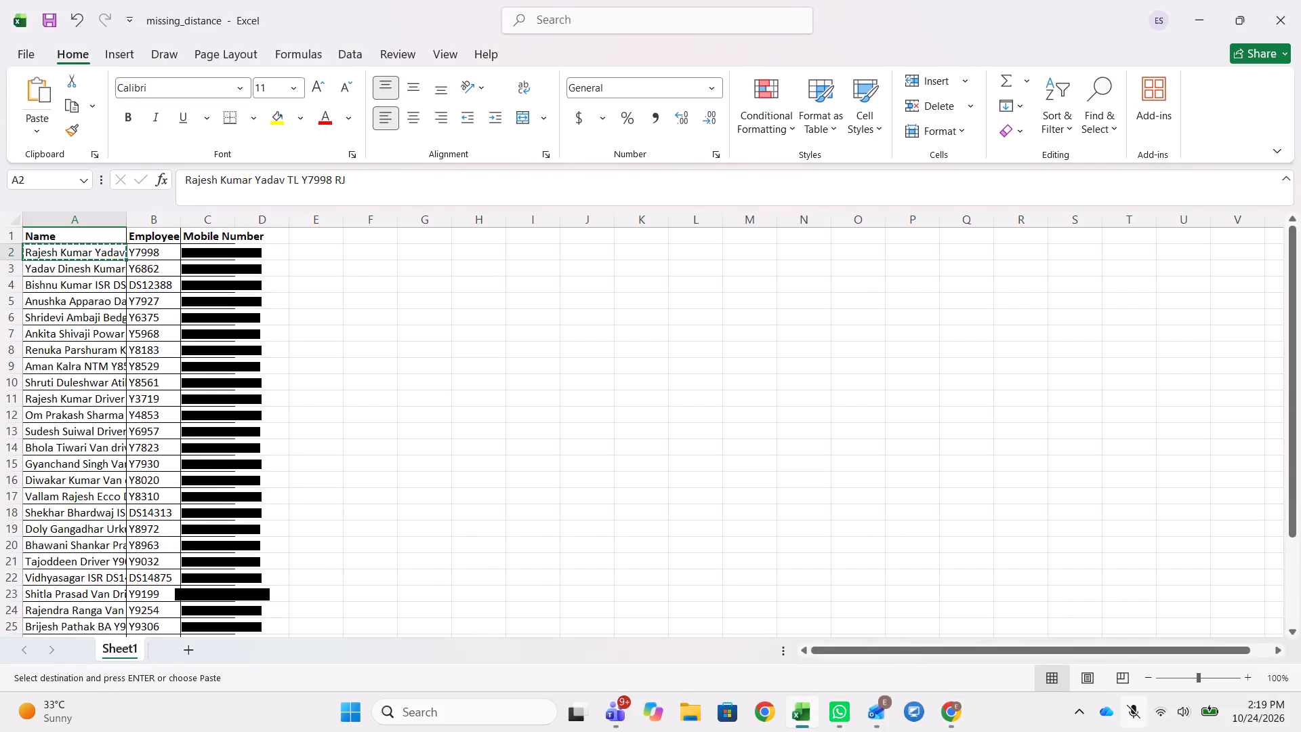
left_click_drag(180, 222, 275, 227)
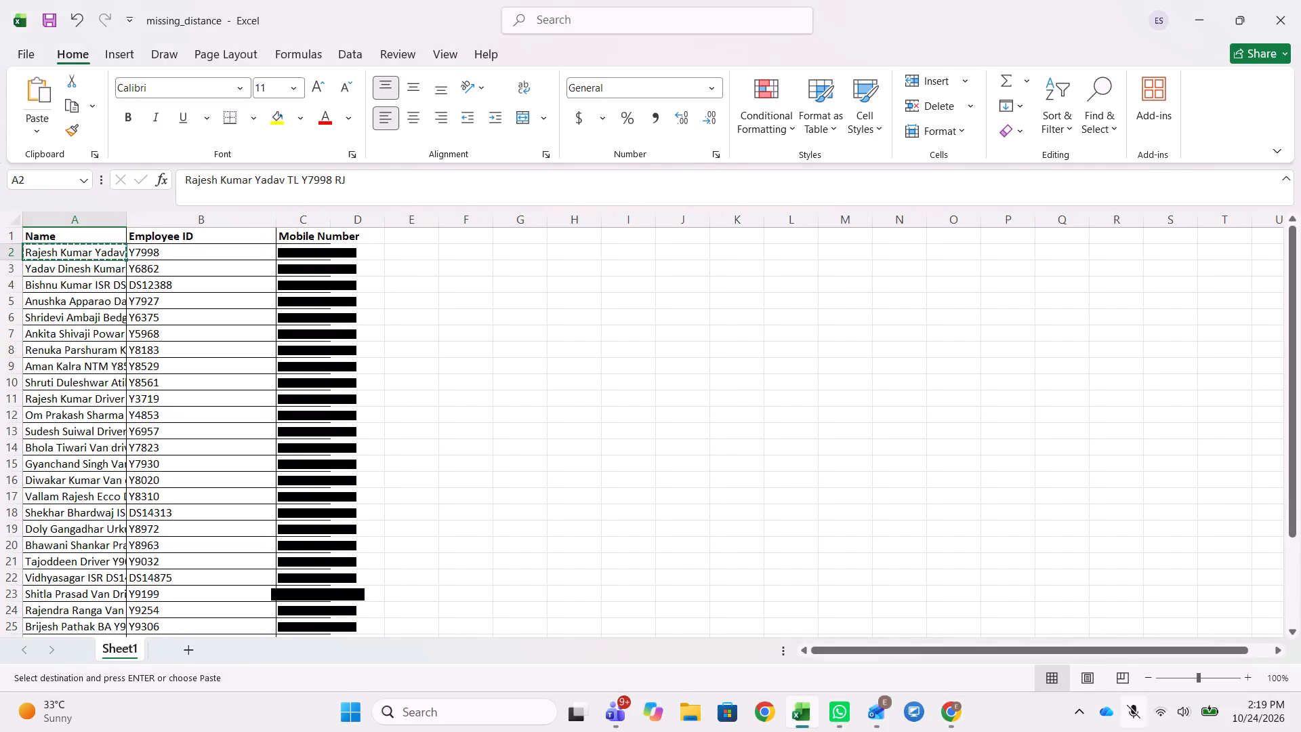
double_click(410, 253)
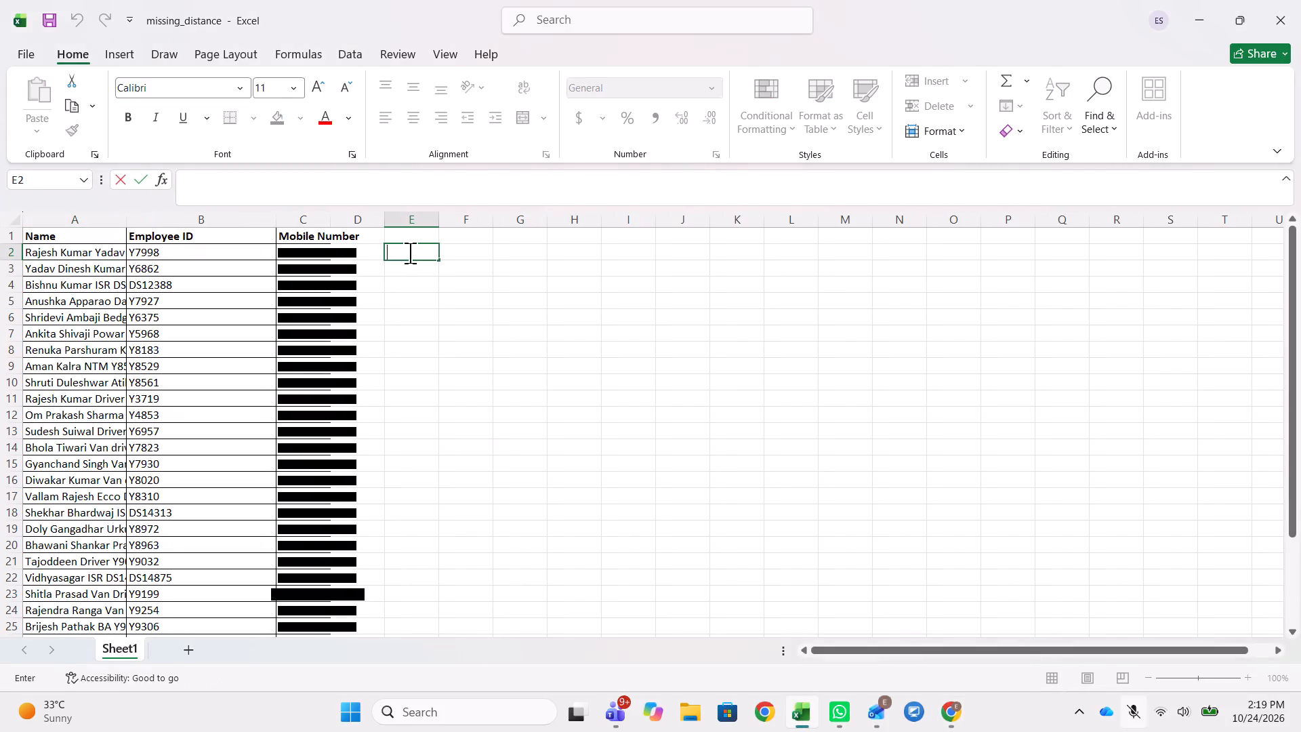
type("automatic")
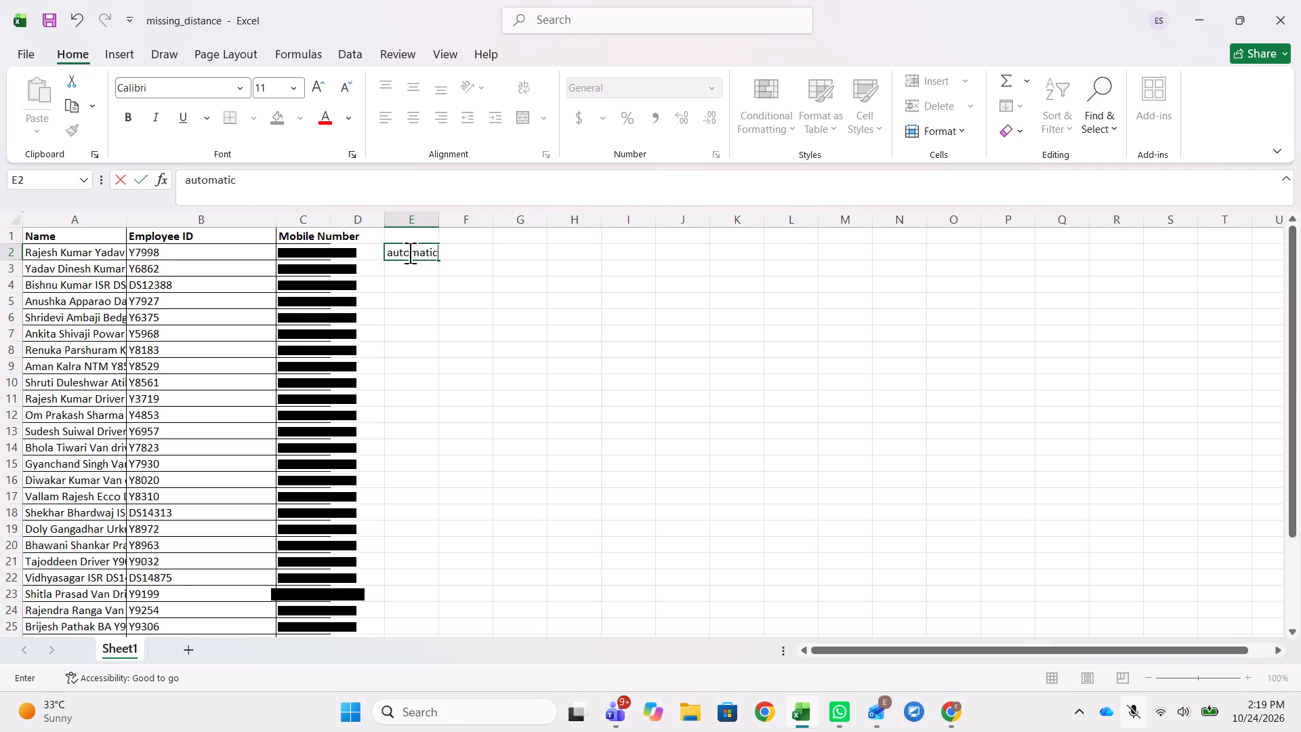
key("space")
type("end day")
left_click(424, 271)
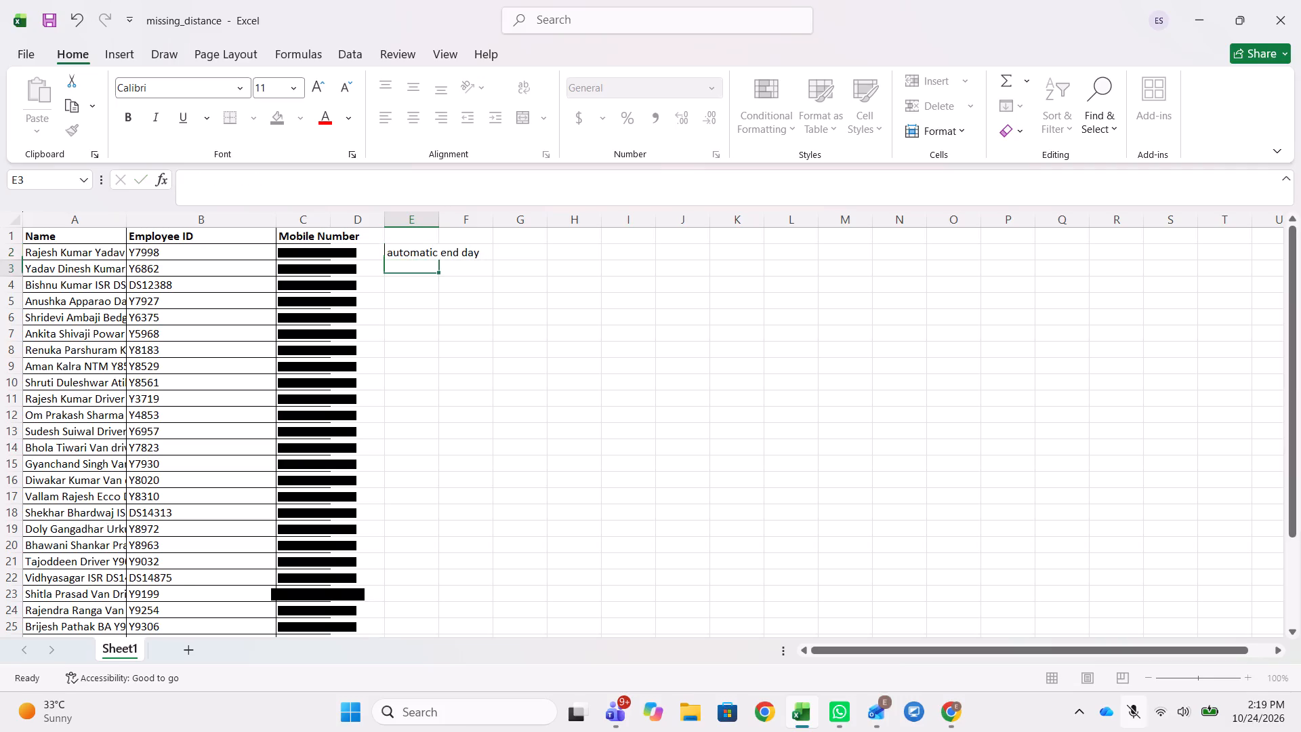
Copy the employee name in A3, search for it in the Rupyz admin staff list in Chrome and open that employee's staff details.
left_click(49, 272)
key("ctrl+c")
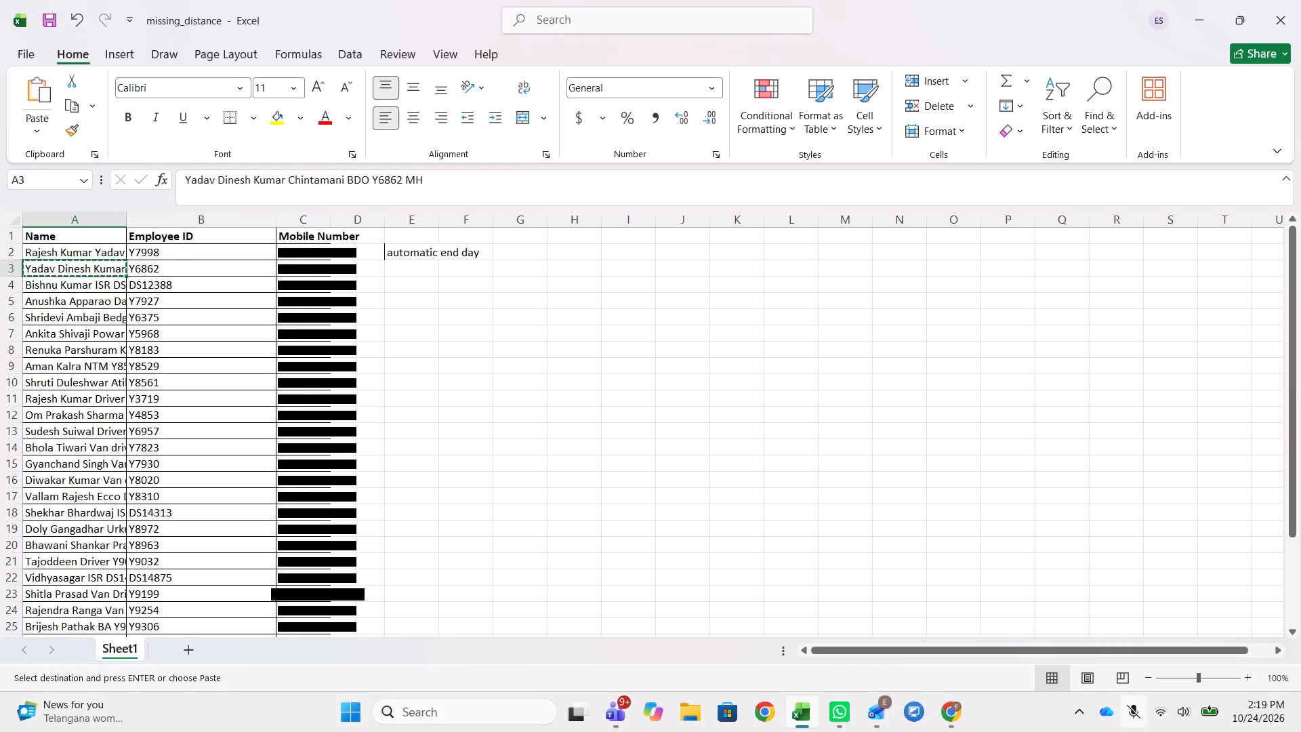
key("alt+Tab")
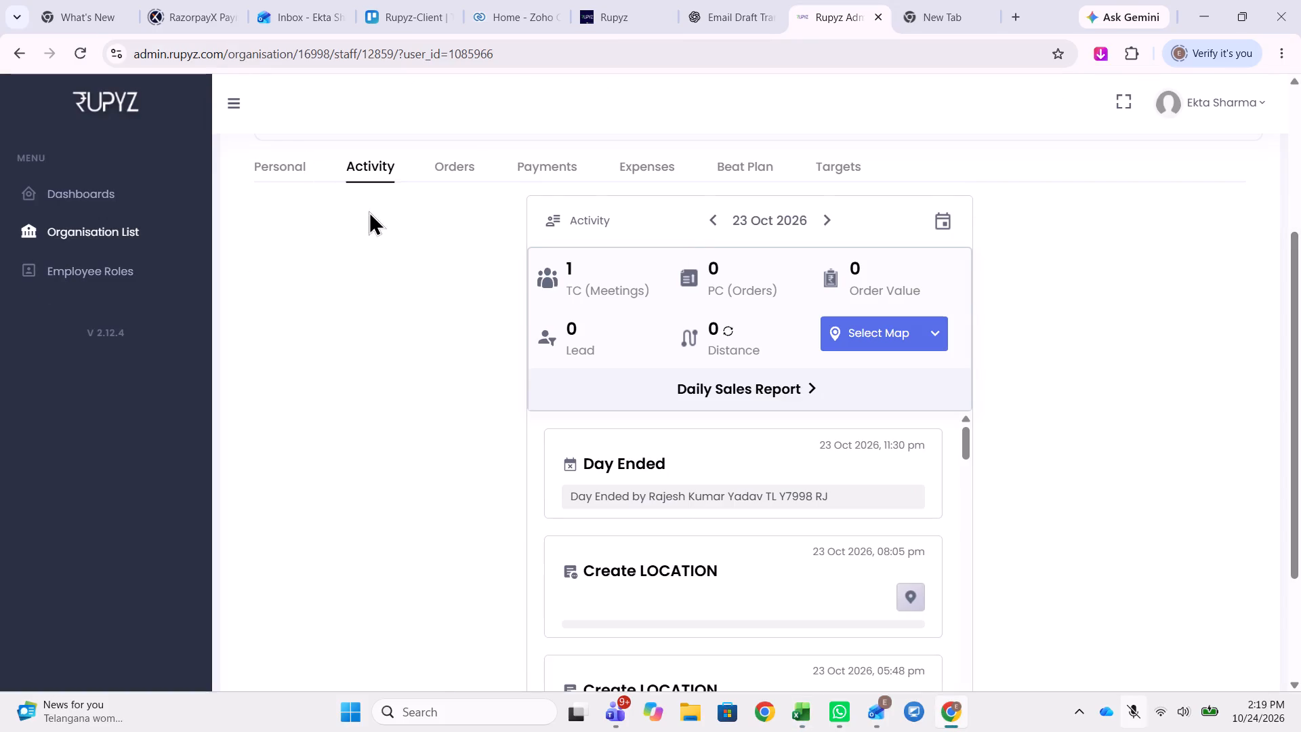
scroll(371, 217, "up", 5)
left_click(258, 184)
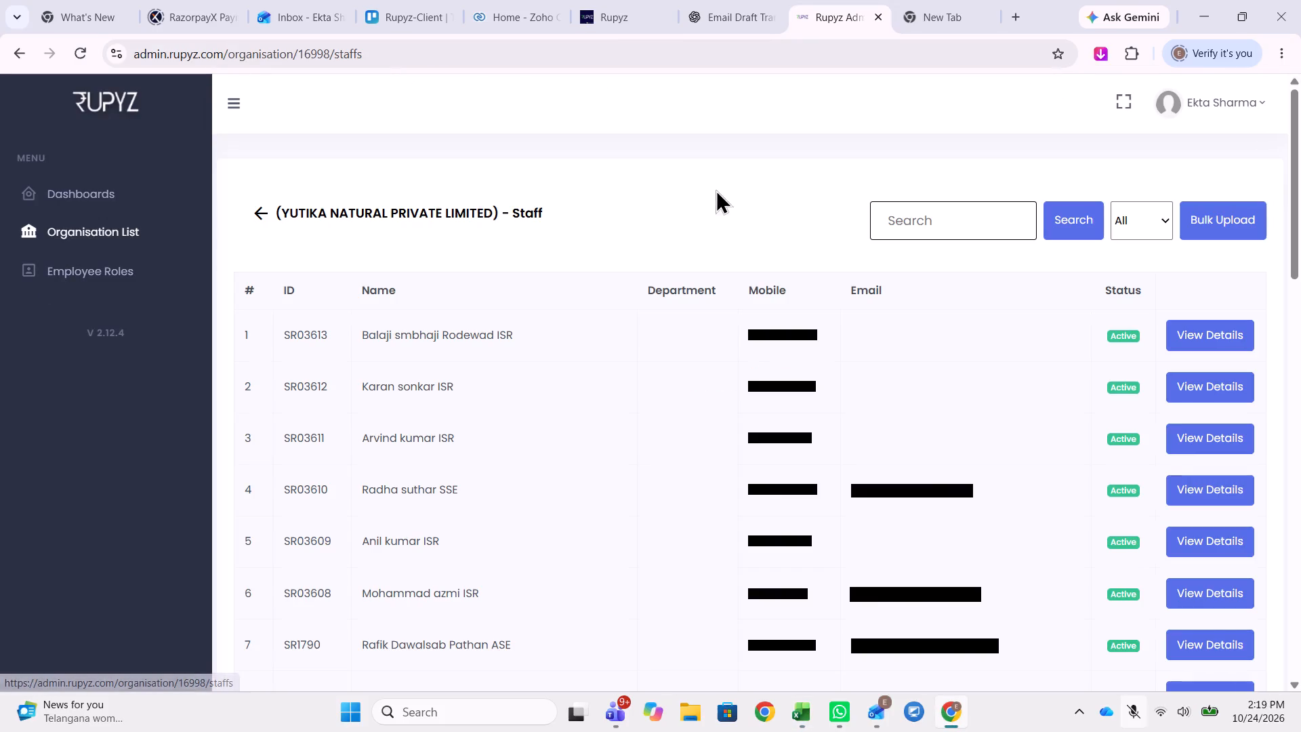
left_click(910, 216)
key("ctrl+v")
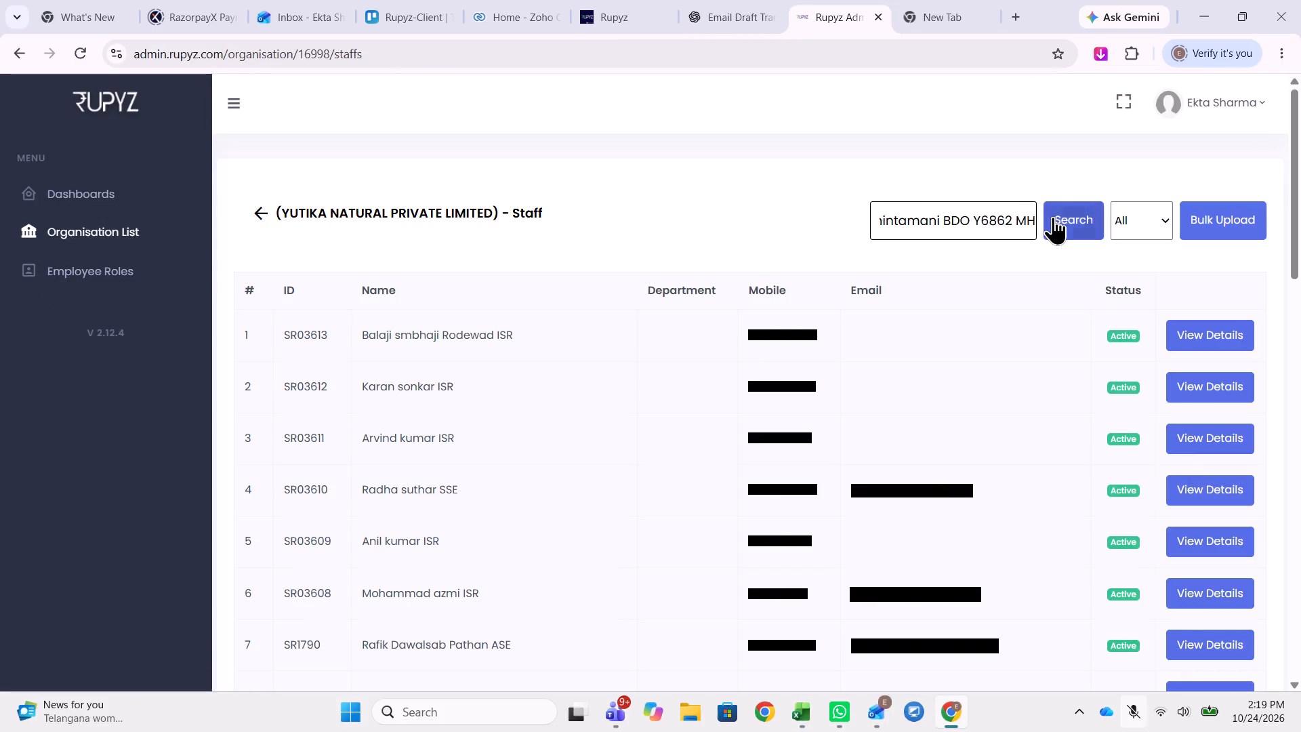
left_click(1053, 216)
left_click(1226, 334)
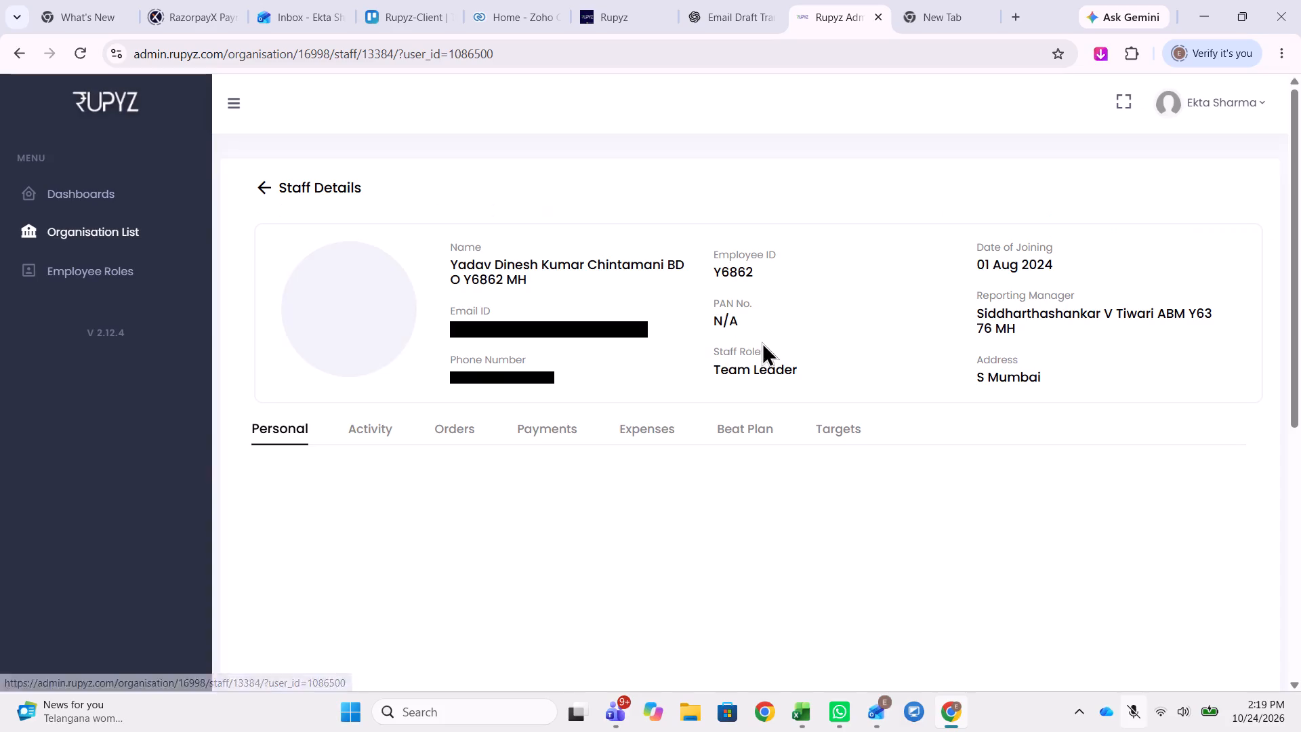
left_click(367, 432)
scroll(802, 445, "down", 2)
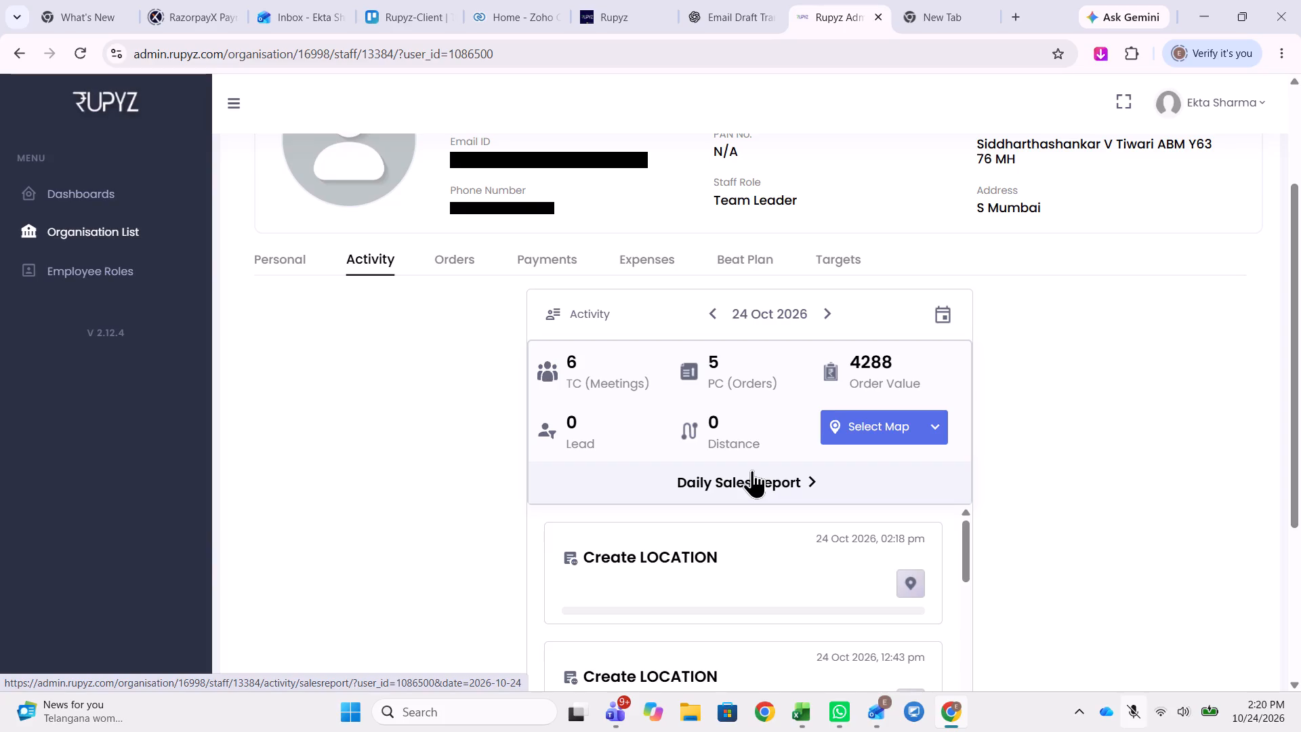
left_click(714, 302)
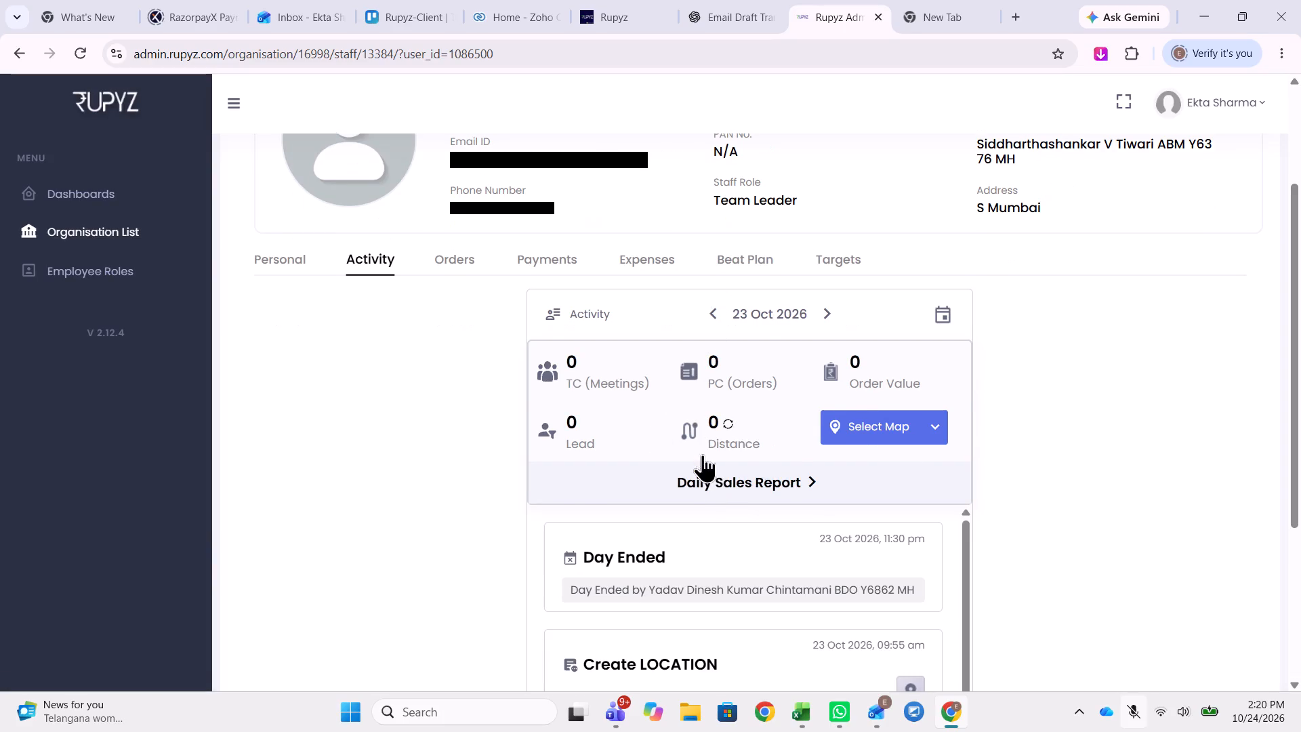
left_click(732, 422)
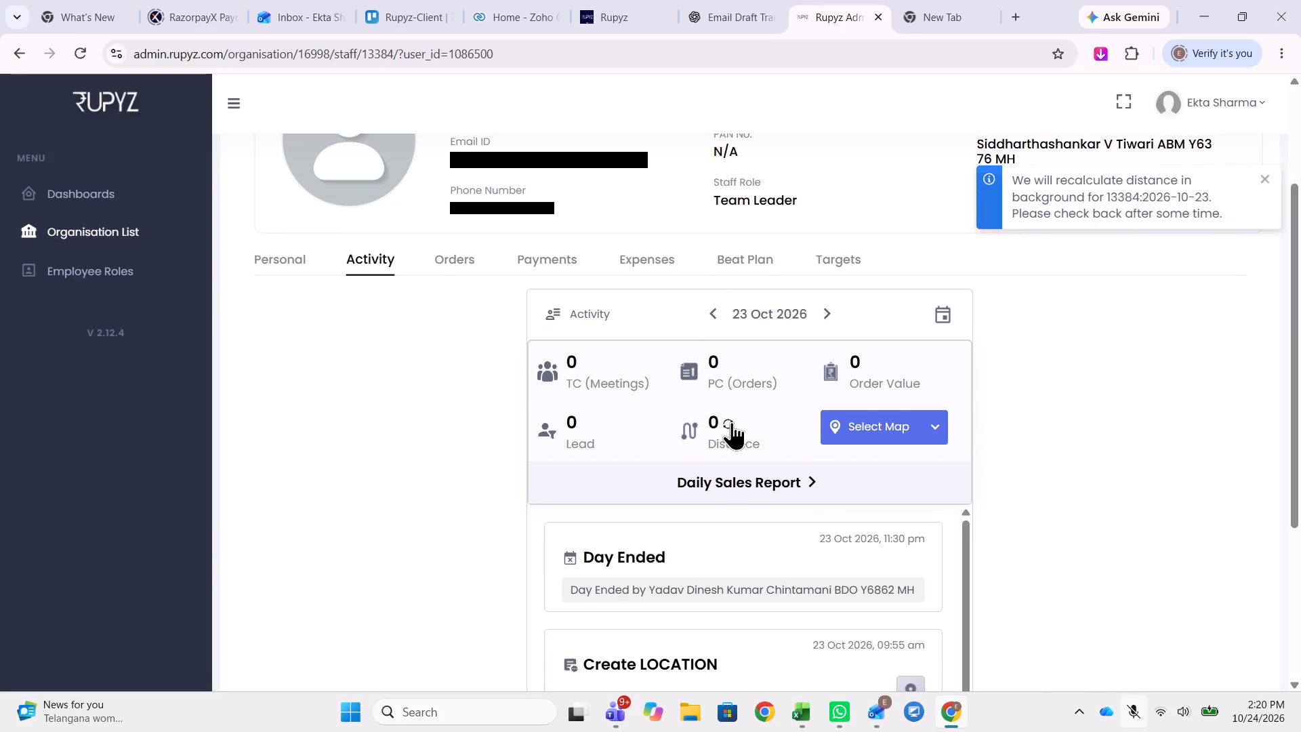
Move back one day and return to 23 Oct 2026, try recalculating the distance again and review that day's activity entries.
left_click(712, 318)
left_click(816, 319)
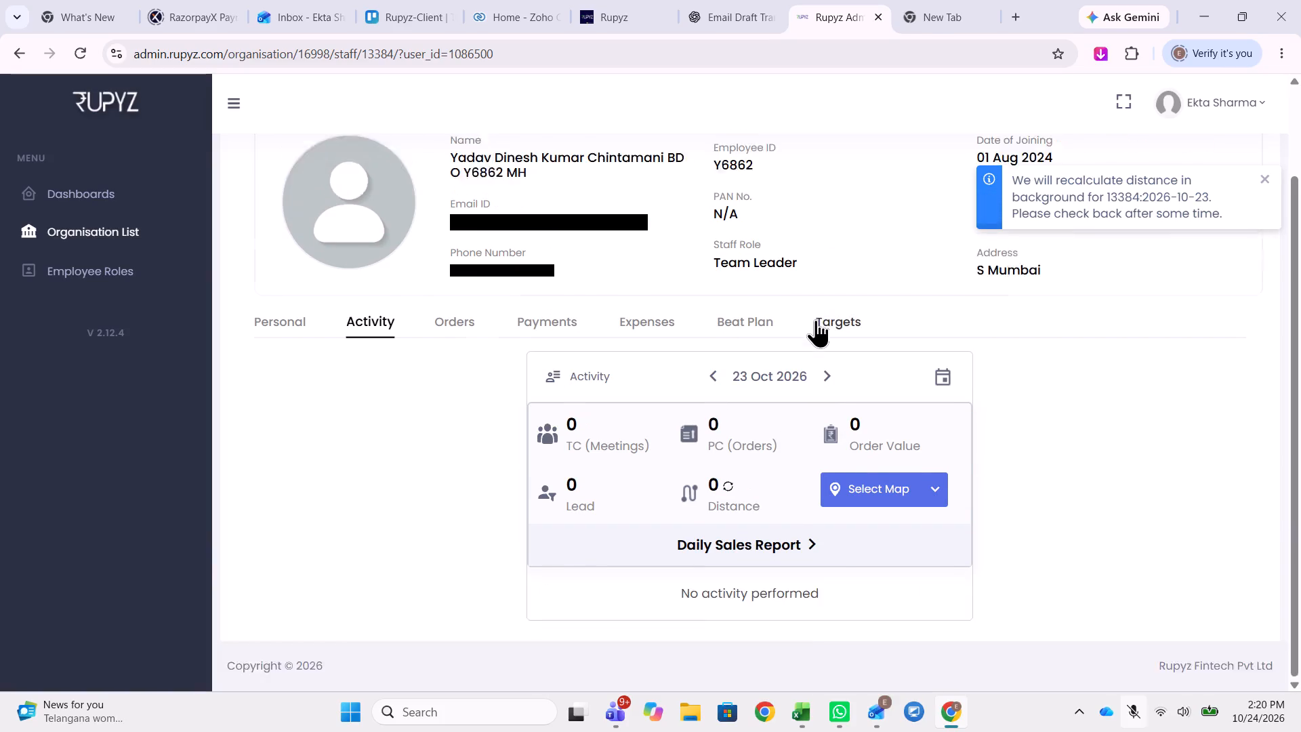
left_click(726, 422)
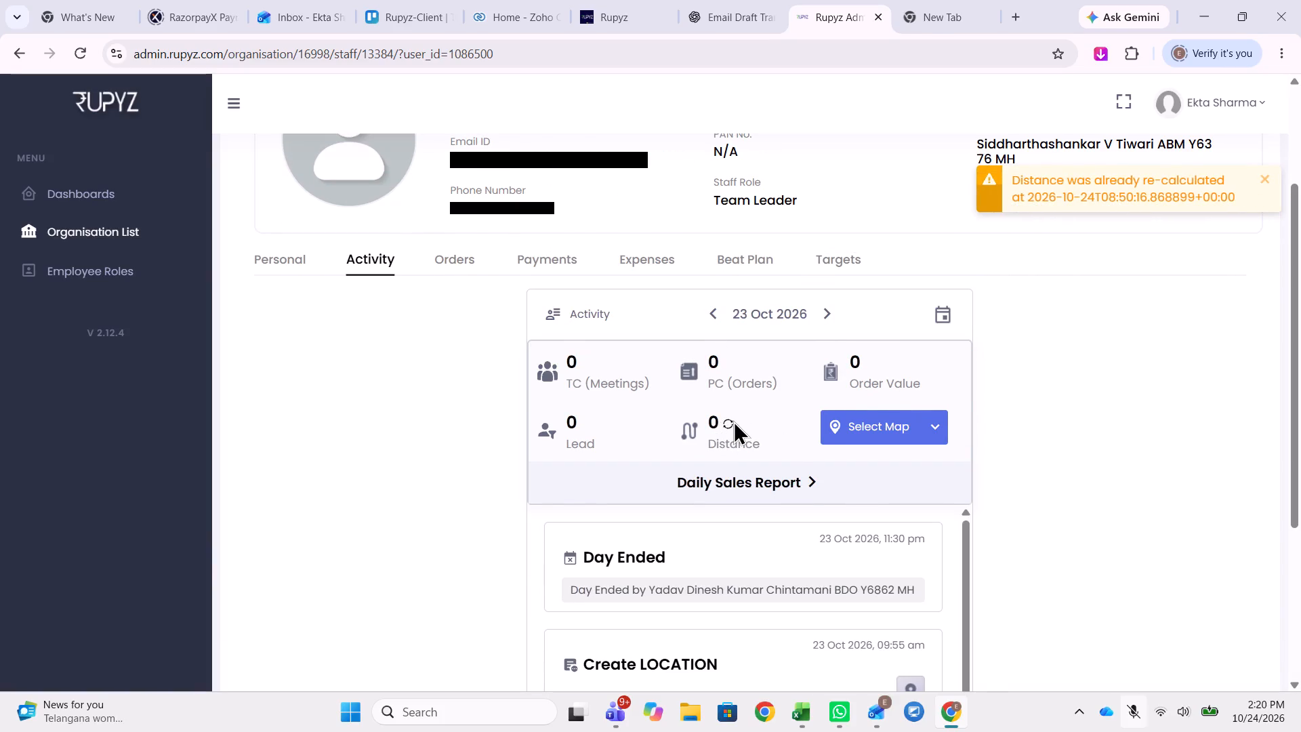
scroll(798, 502, "down", 5)
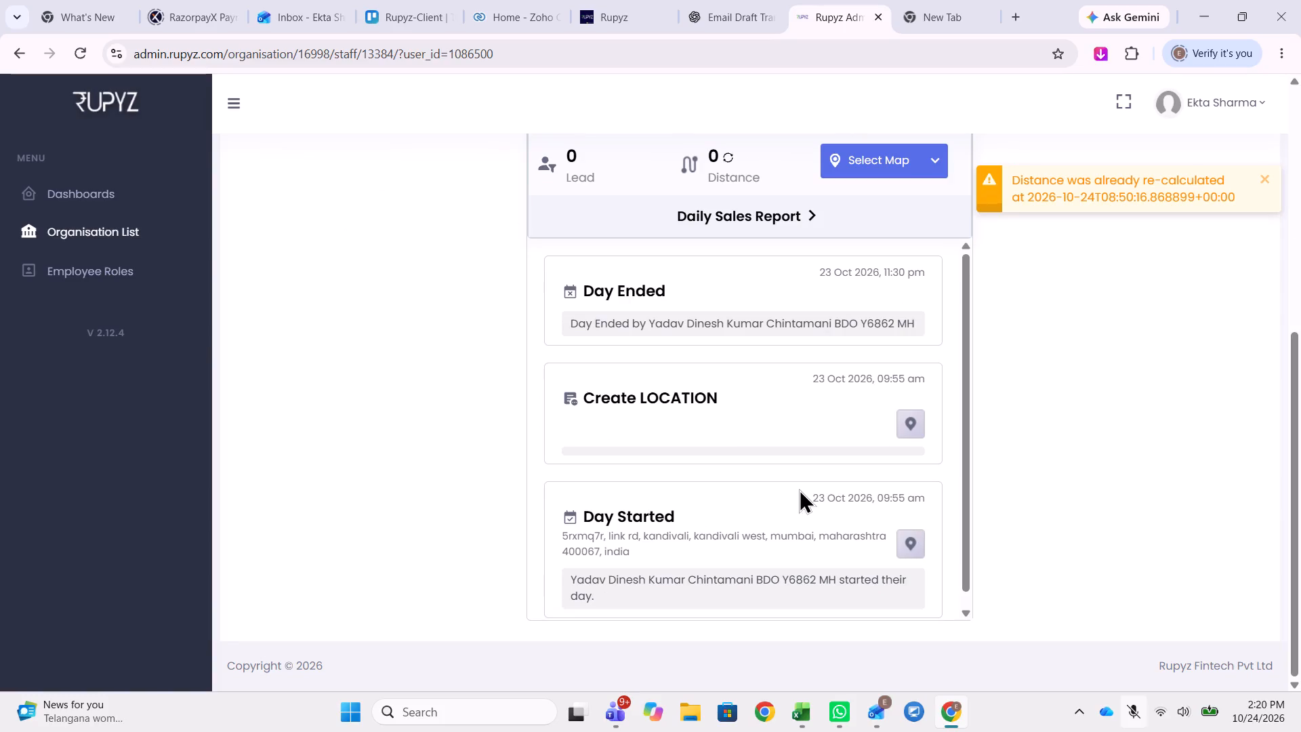
scroll(825, 489, "up", 4)
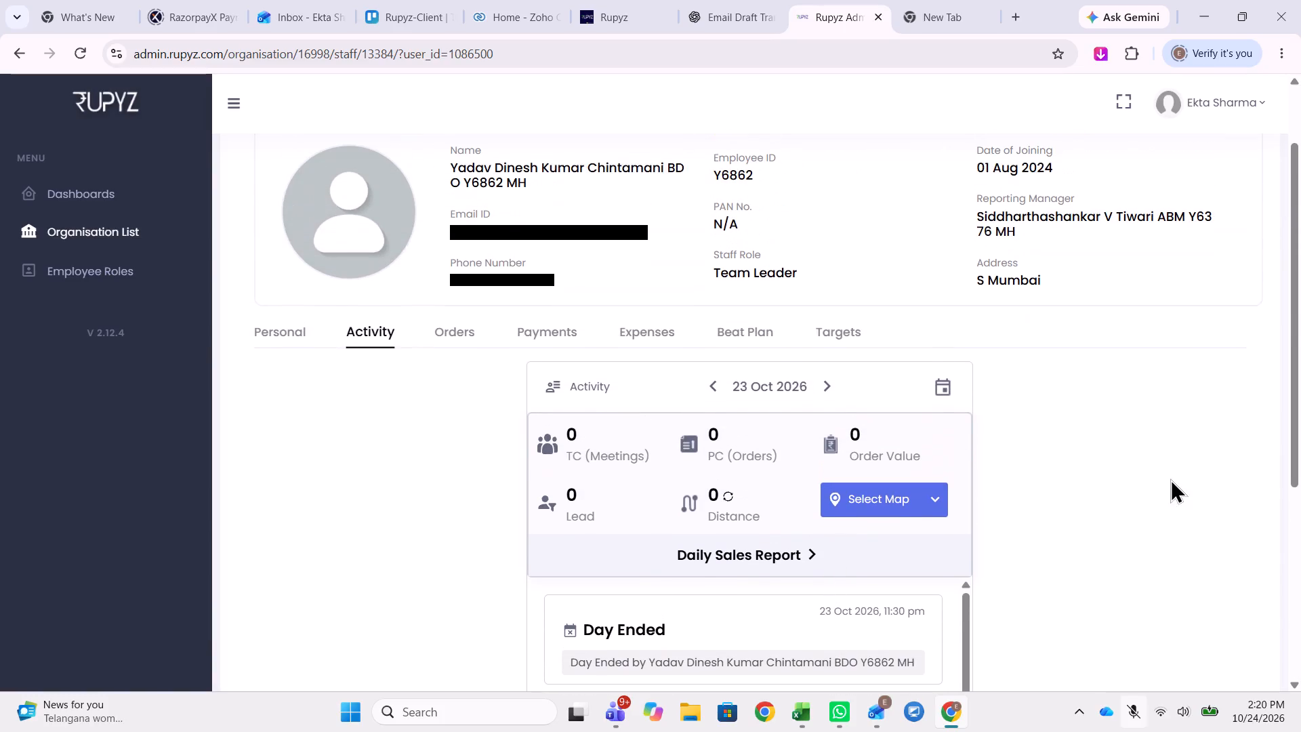
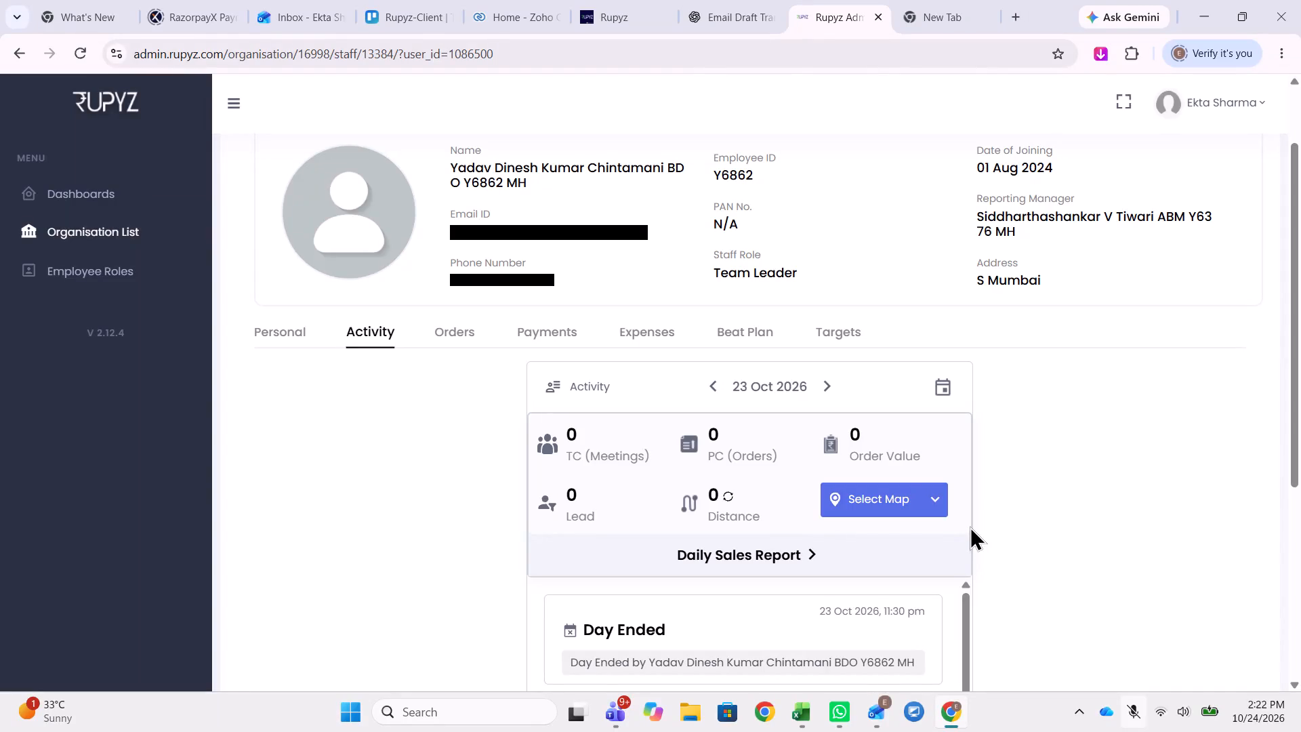
left_click(717, 386)
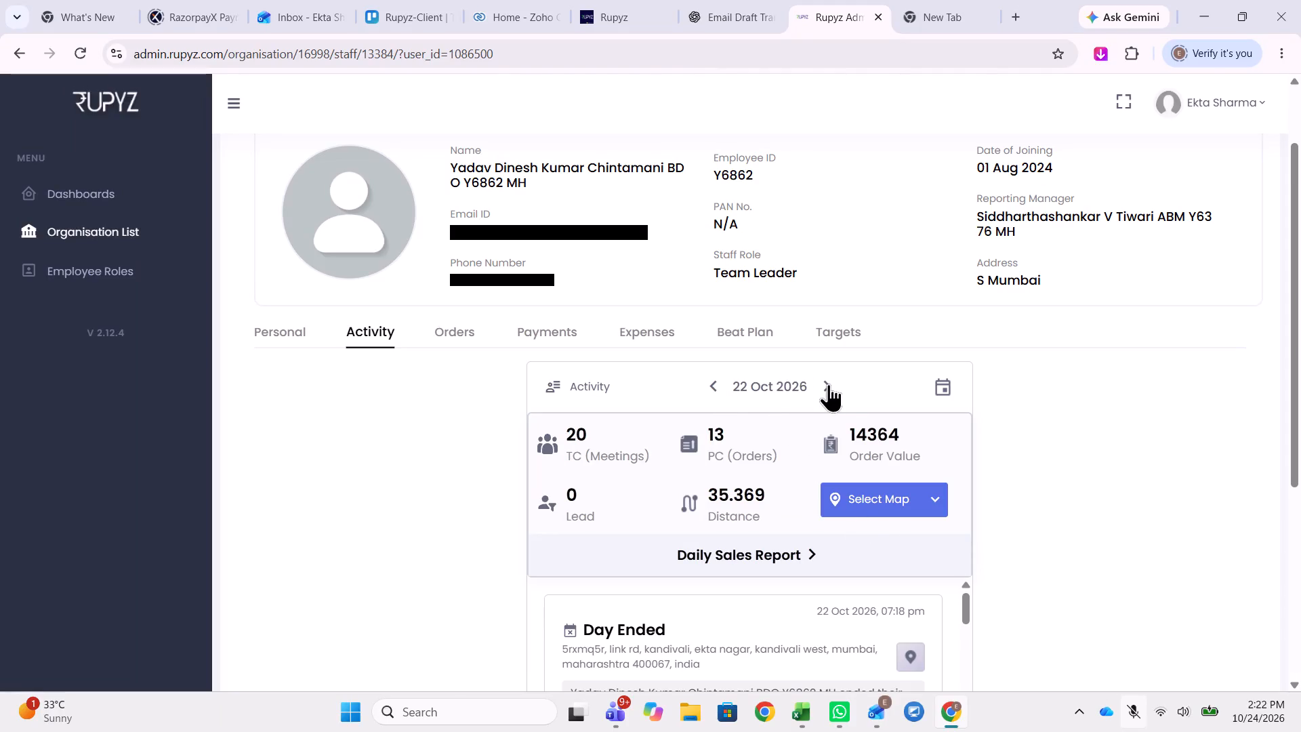
left_click(829, 384)
left_click(829, 384)
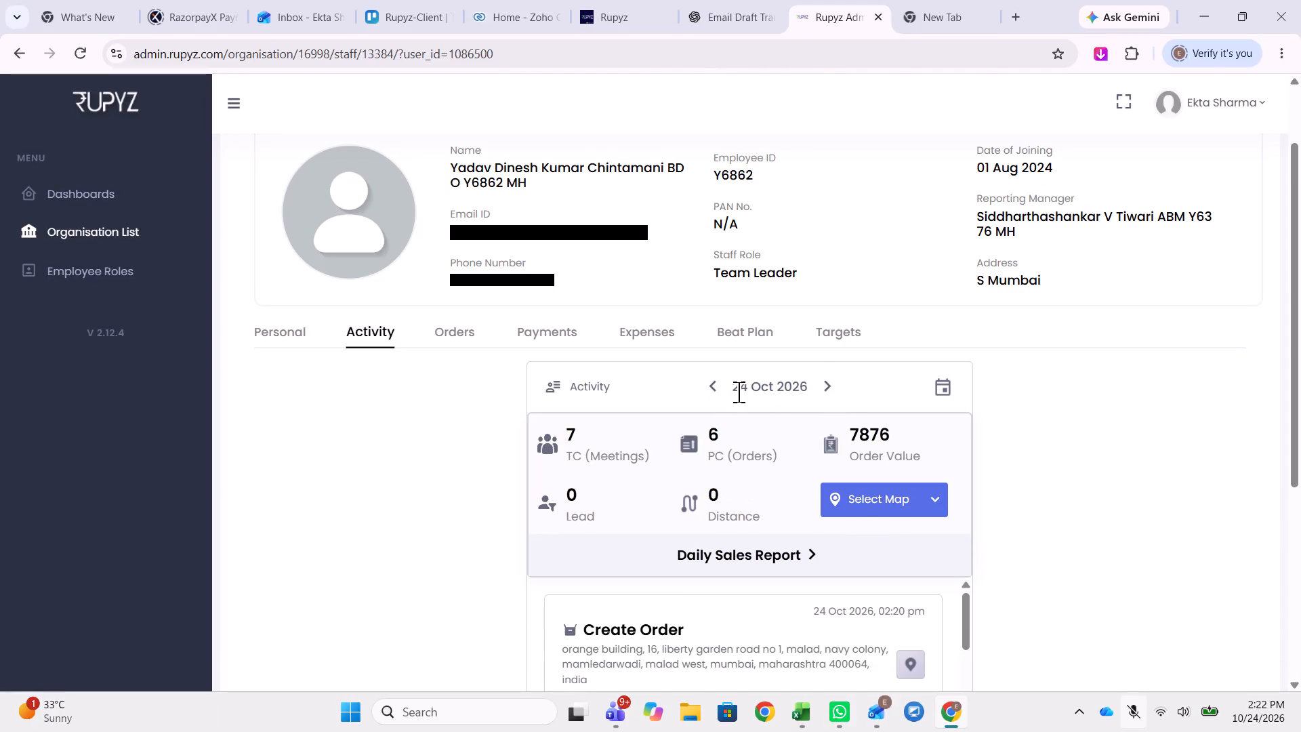
left_click(716, 390)
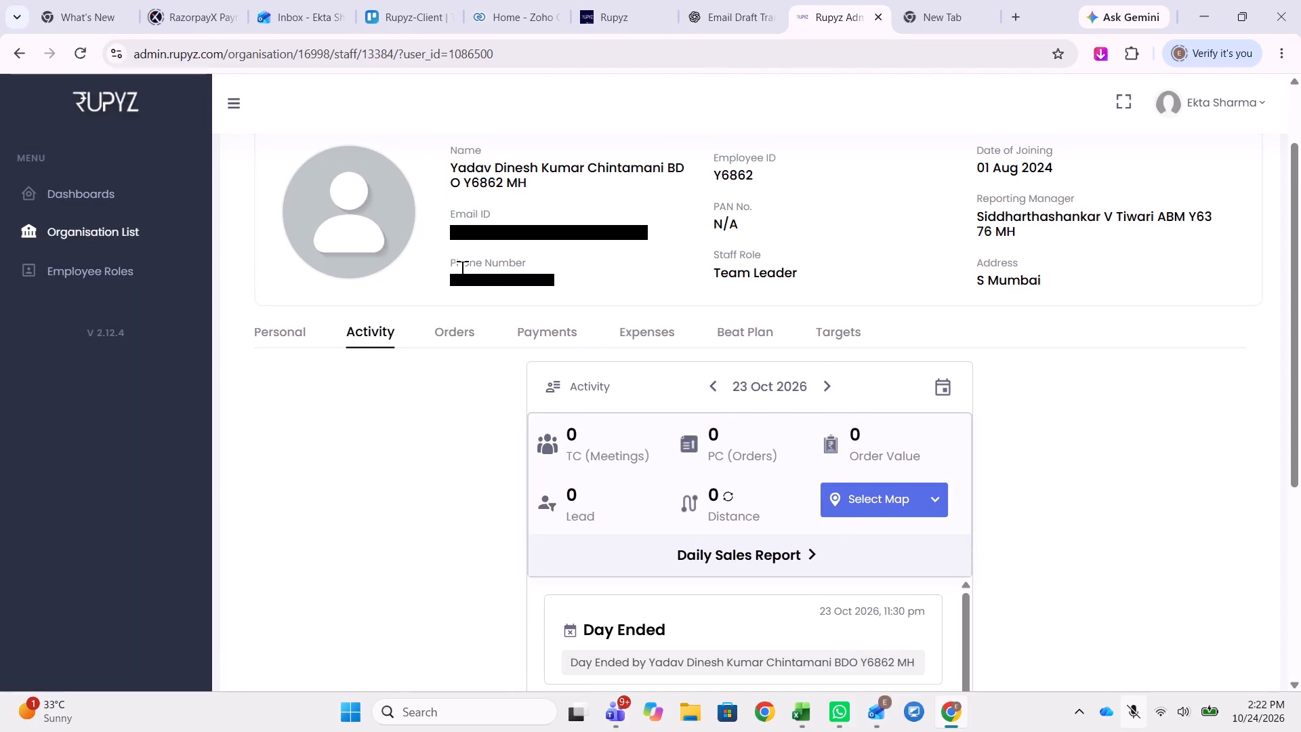
scroll(487, 280, "up", 5)
left_click(267, 187)
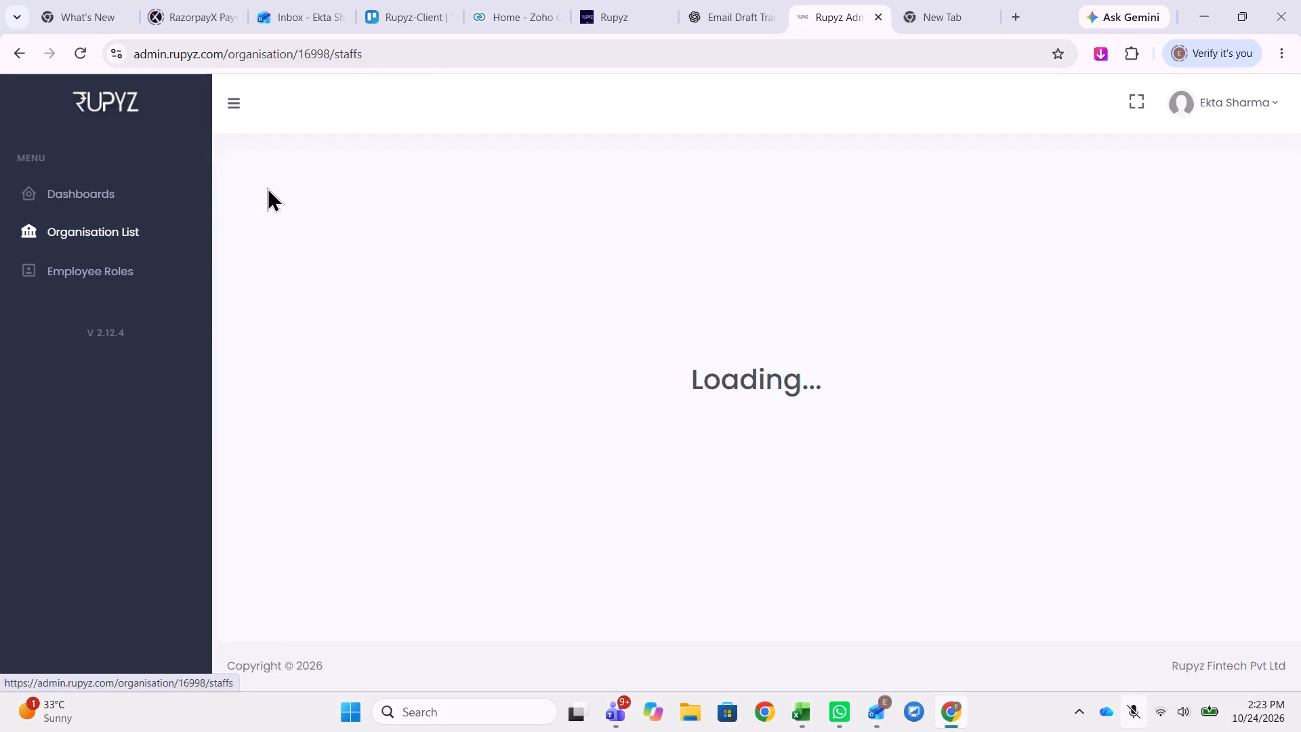
Switch to the missing_distance workbook in Excel and copy the "automatic end day" note from E2 into E3.
key("alt+Tab")
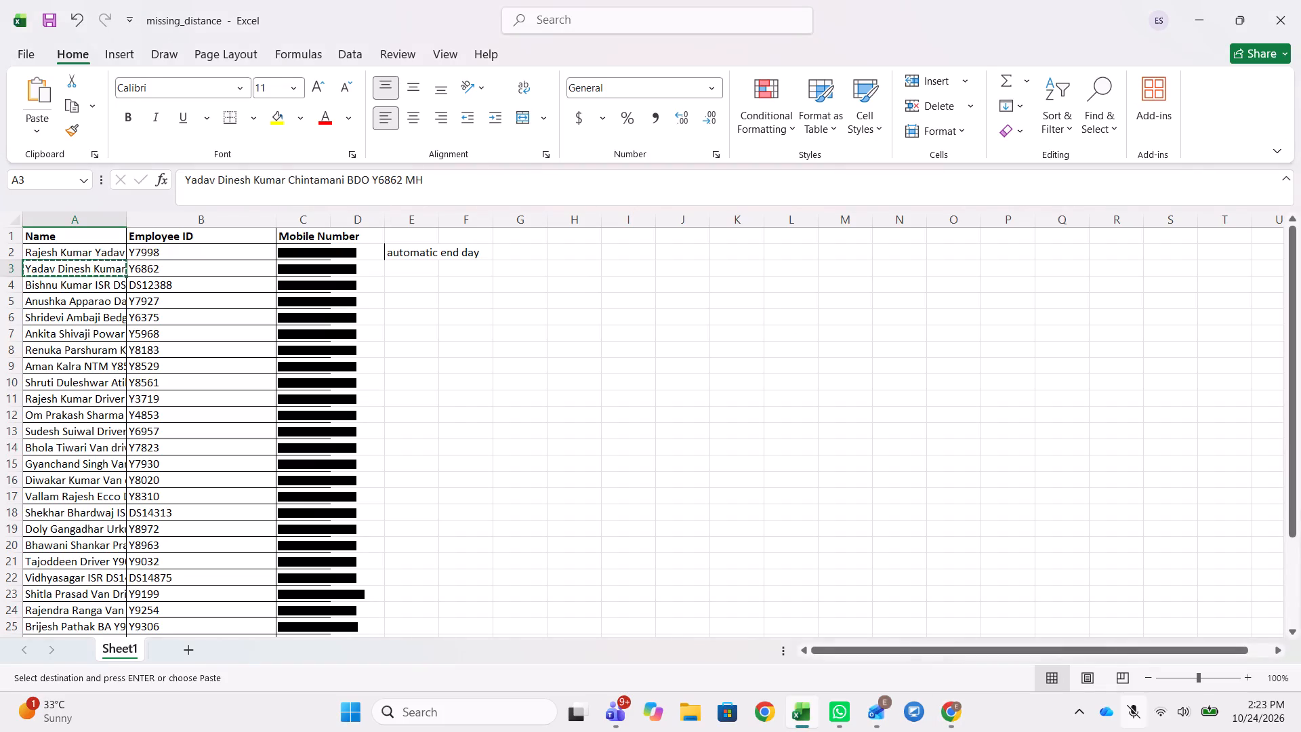
left_click(407, 253)
key("ctrl+c")
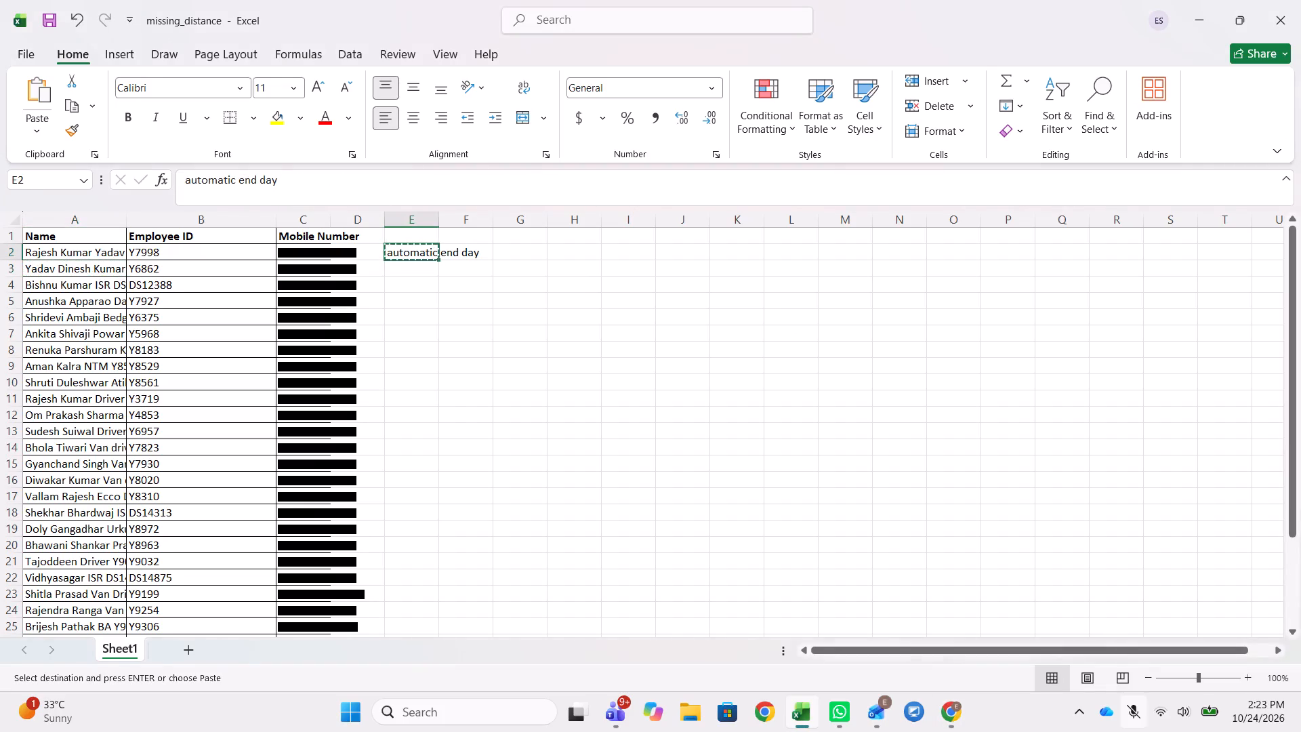
left_click(416, 268)
key("ctrl+v")
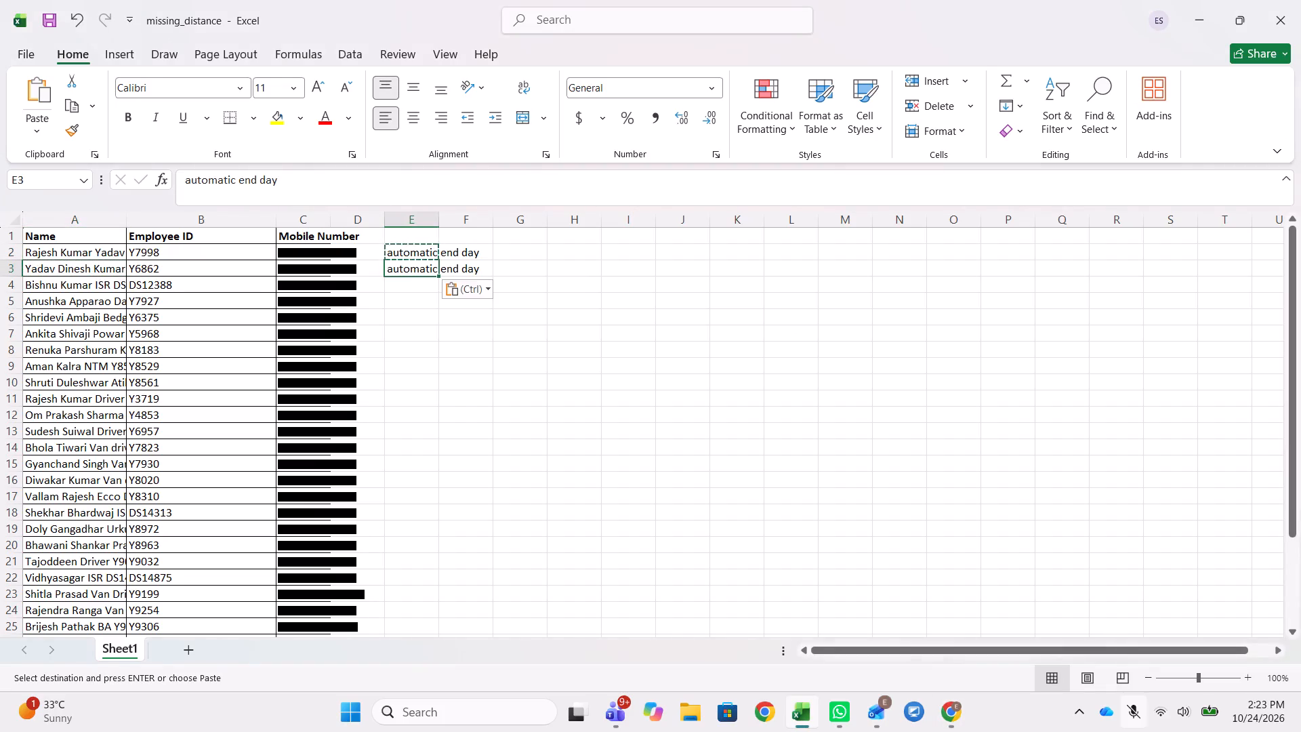
Copy the employee name in A4, search for it in the Rupyz admin staff list in Chrome and open that employee's staff details.
left_click(89, 284)
key("ctrl+c")
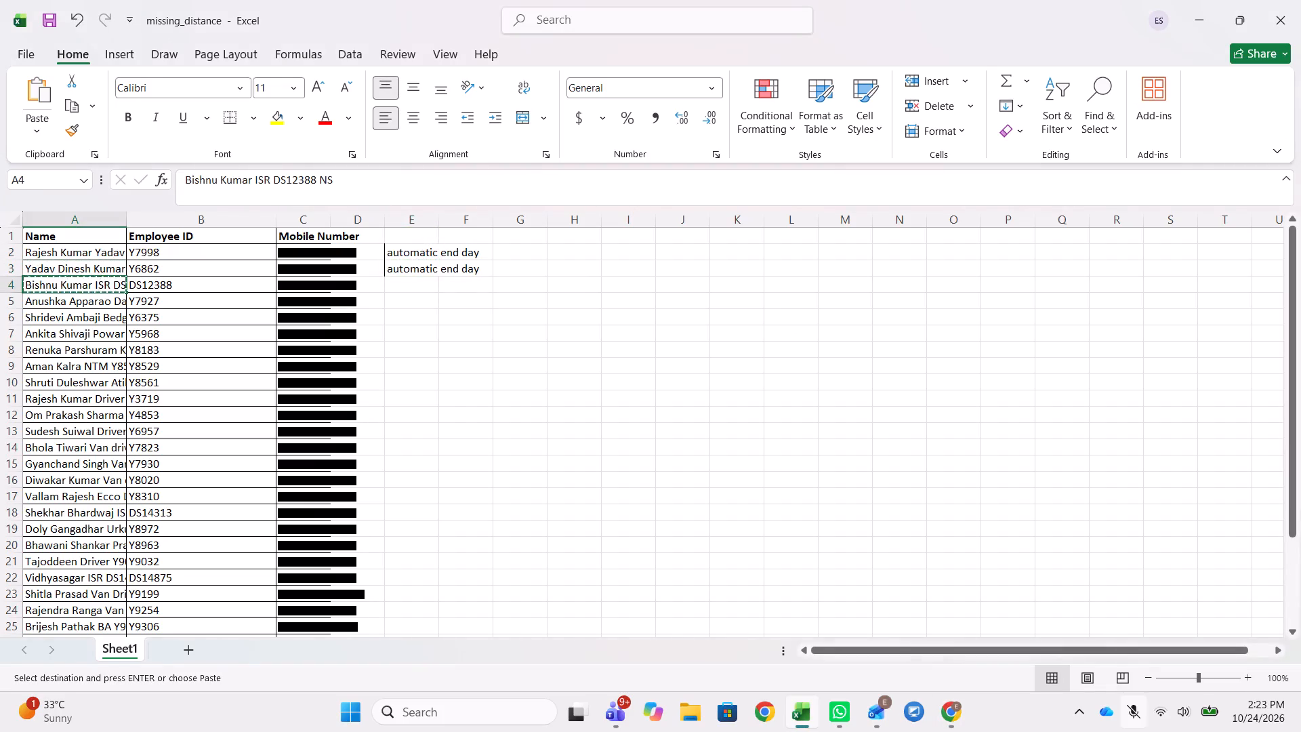
key("alt+Tab")
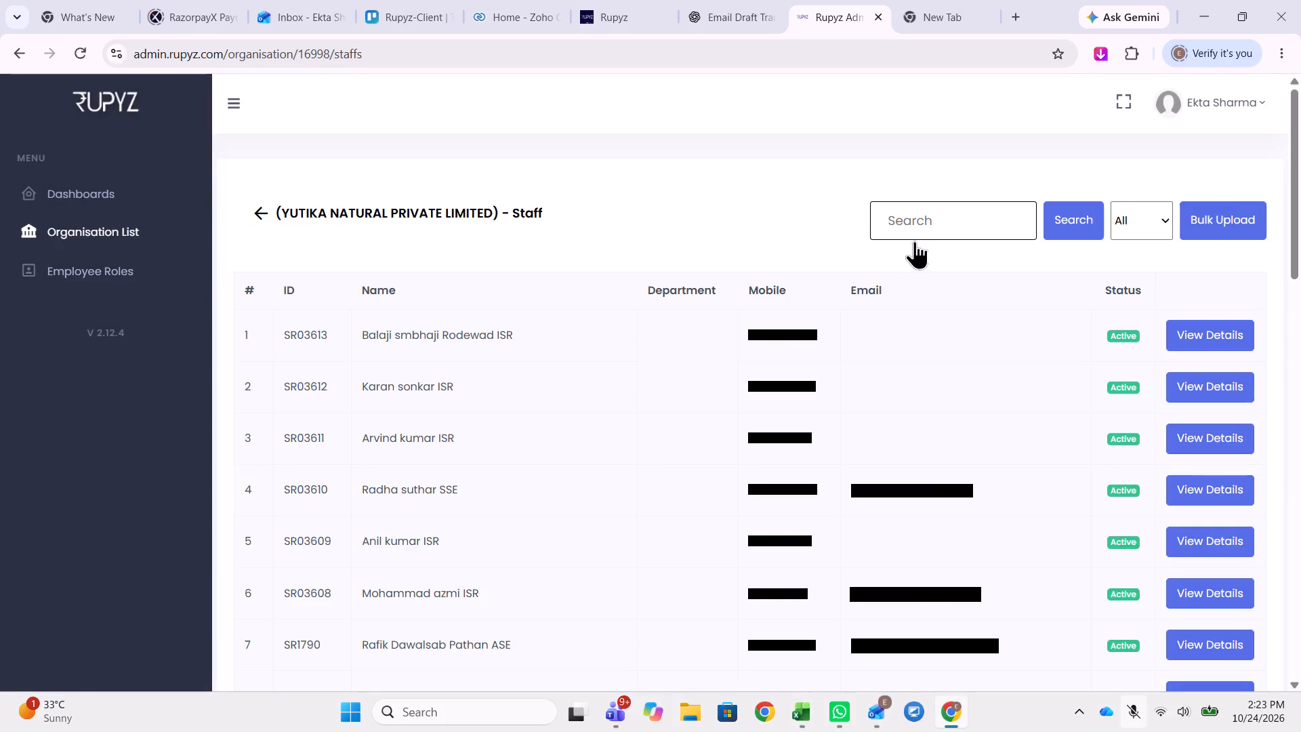
left_click(917, 227)
key("ctrl+v")
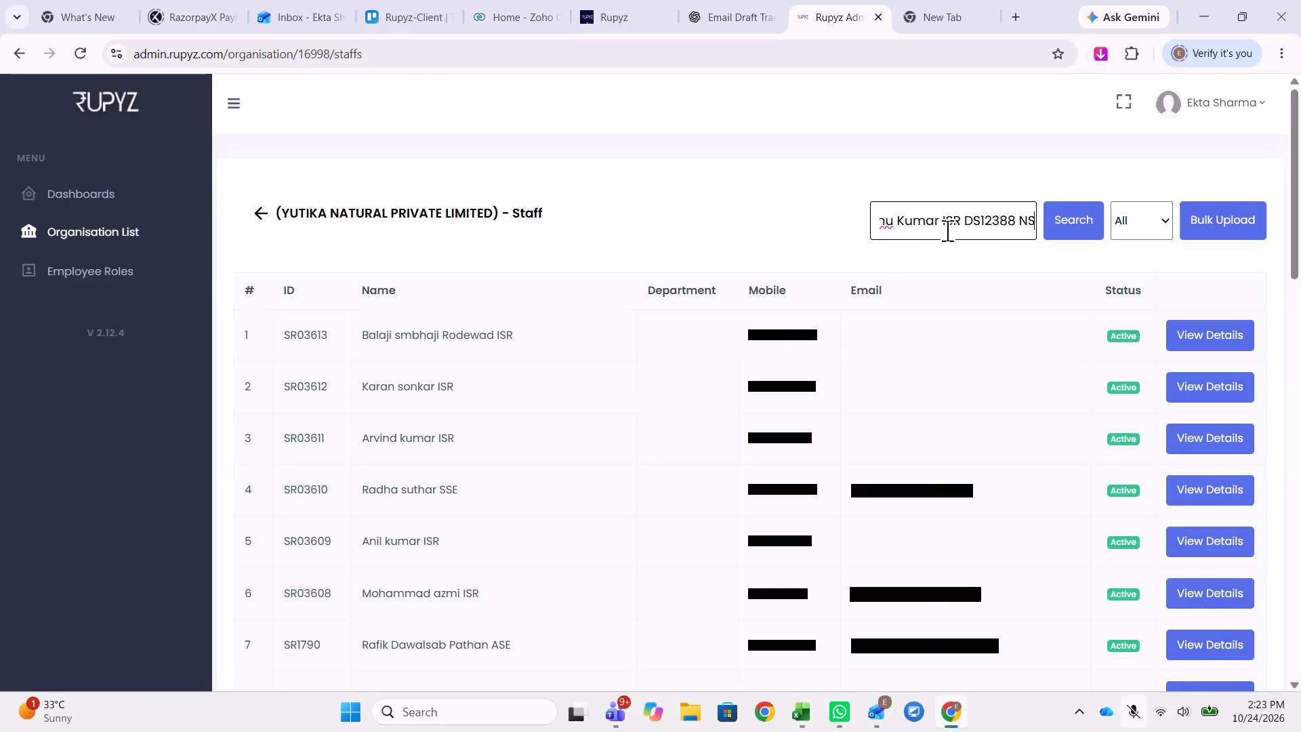
left_click(1067, 222)
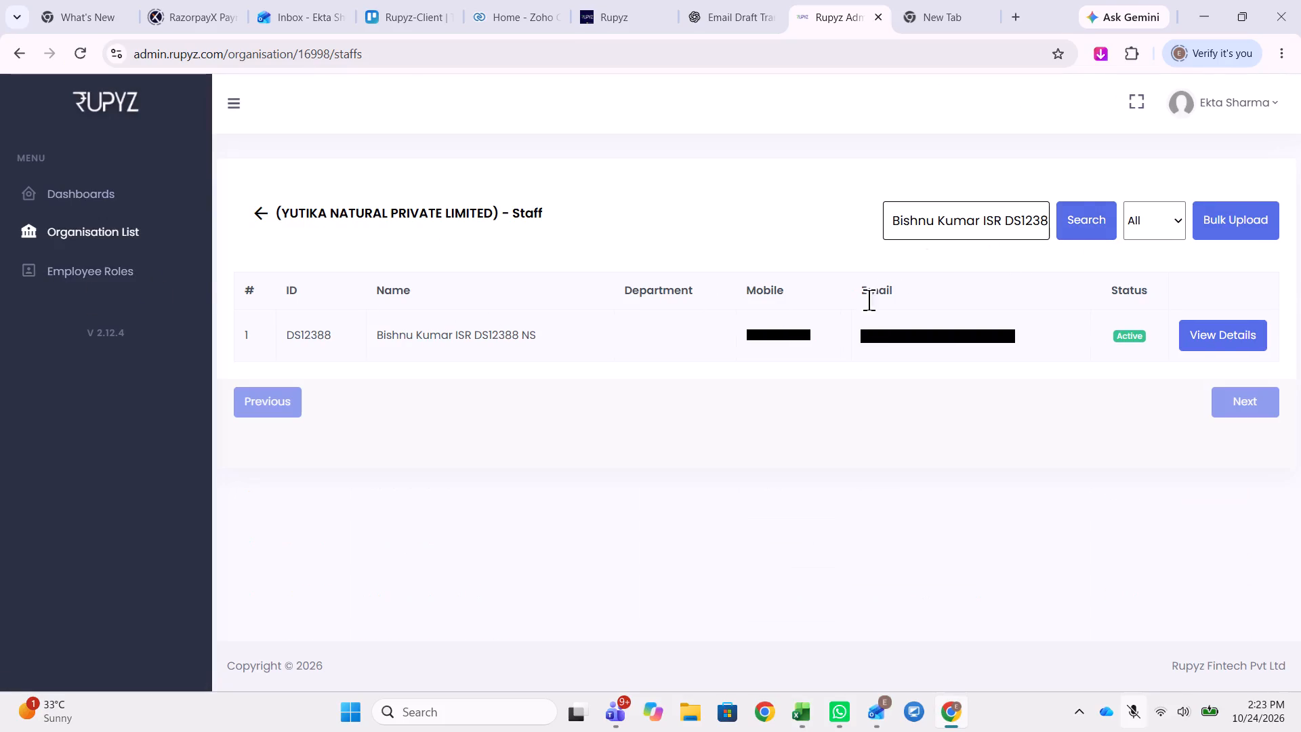
left_click(1218, 335)
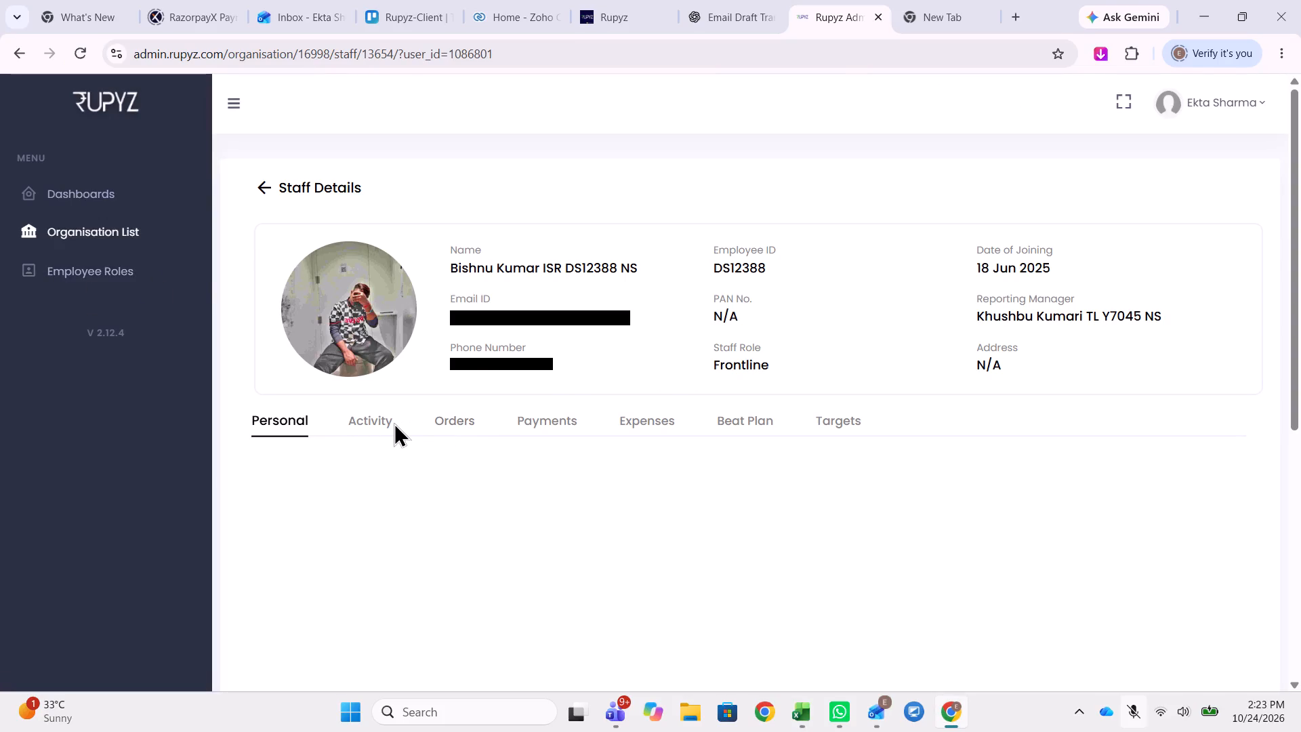
left_click(393, 422)
left_click(379, 420)
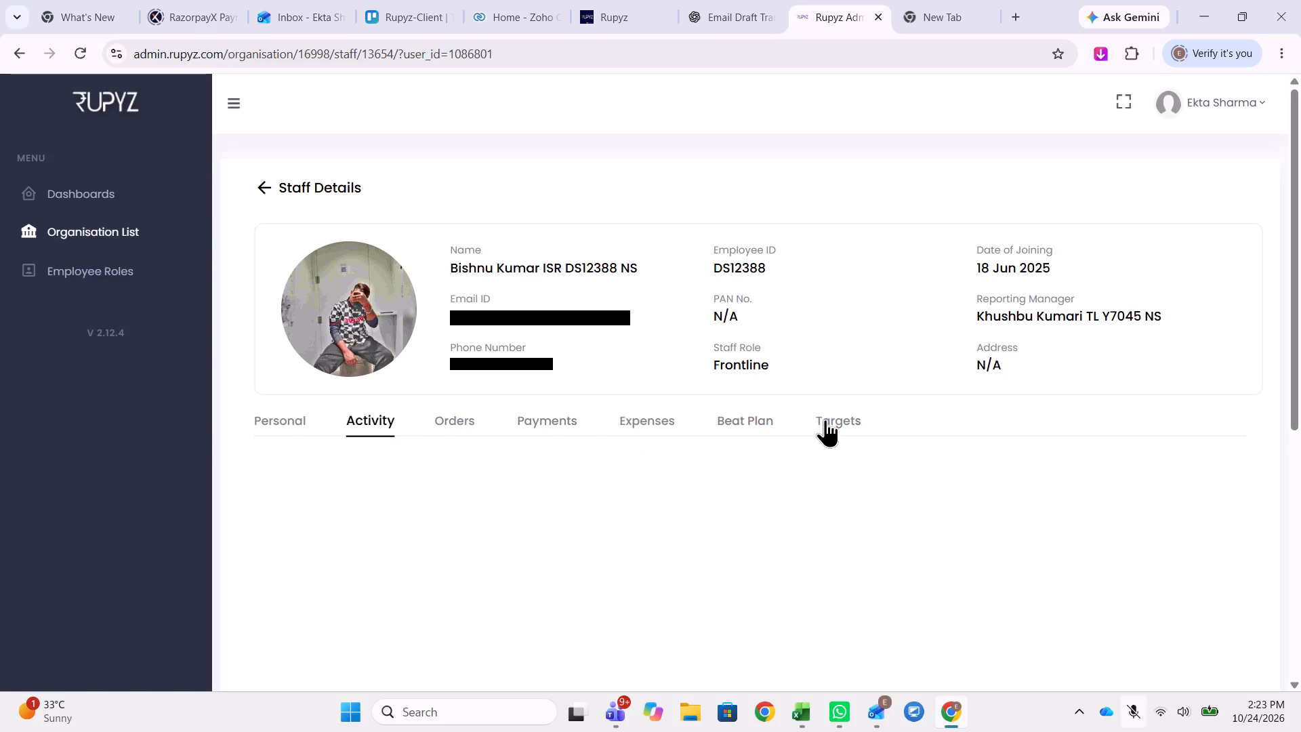
scroll(833, 417, "down", 1)
scroll(838, 410, "up", 1)
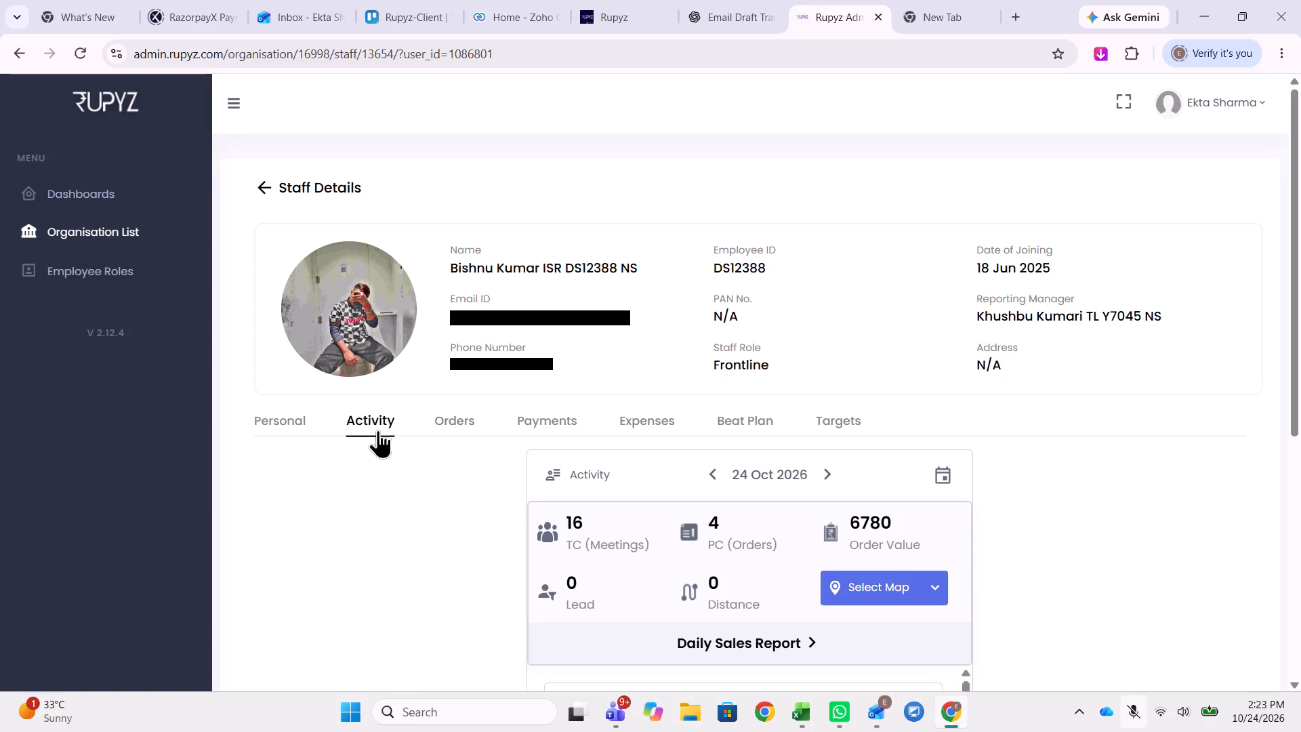
left_click(709, 469)
scroll(844, 469, "down", 1)
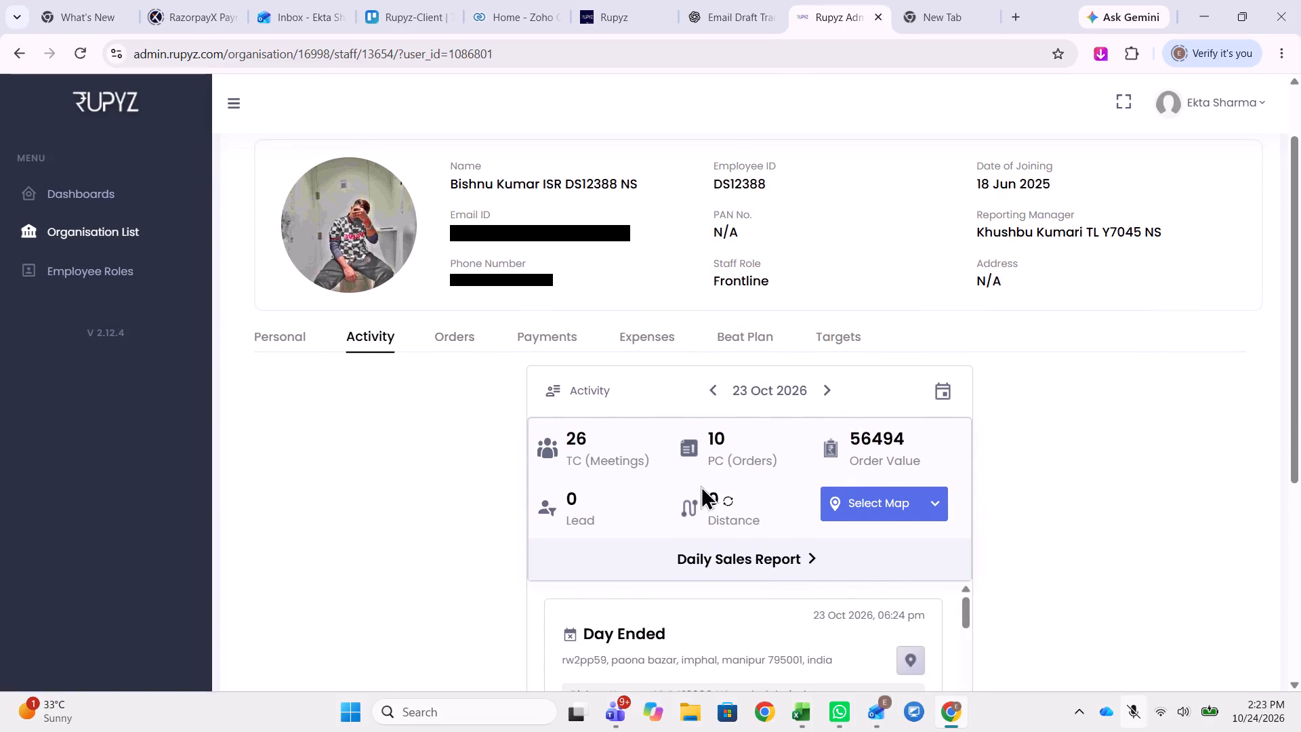
left_click(728, 496)
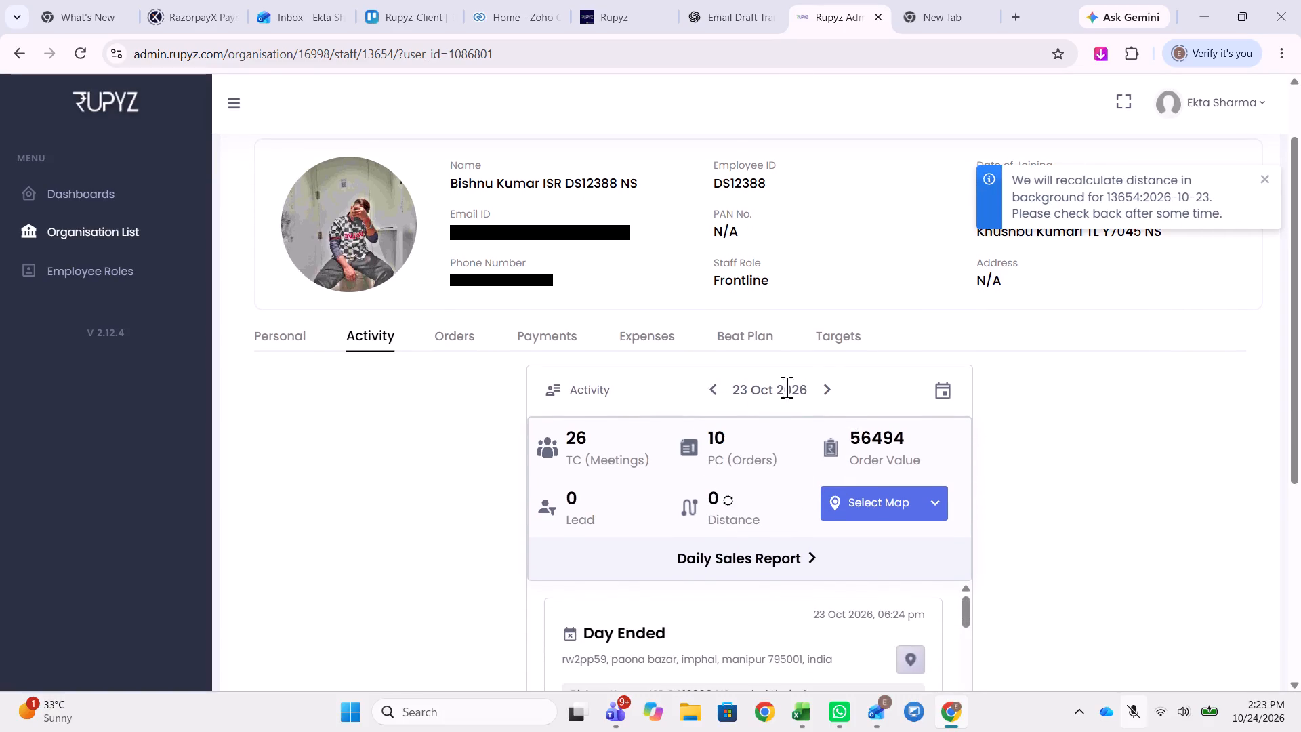
left_click(819, 386)
left_click(715, 392)
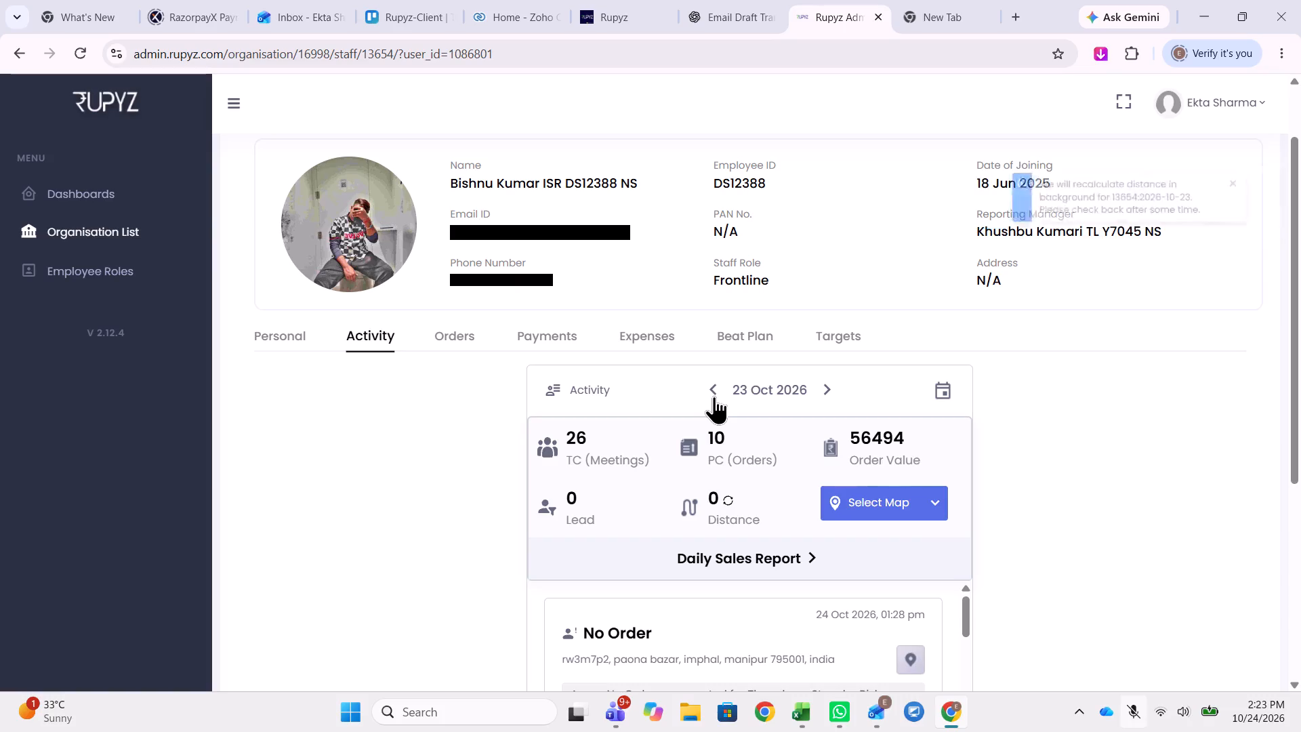
left_click(714, 396)
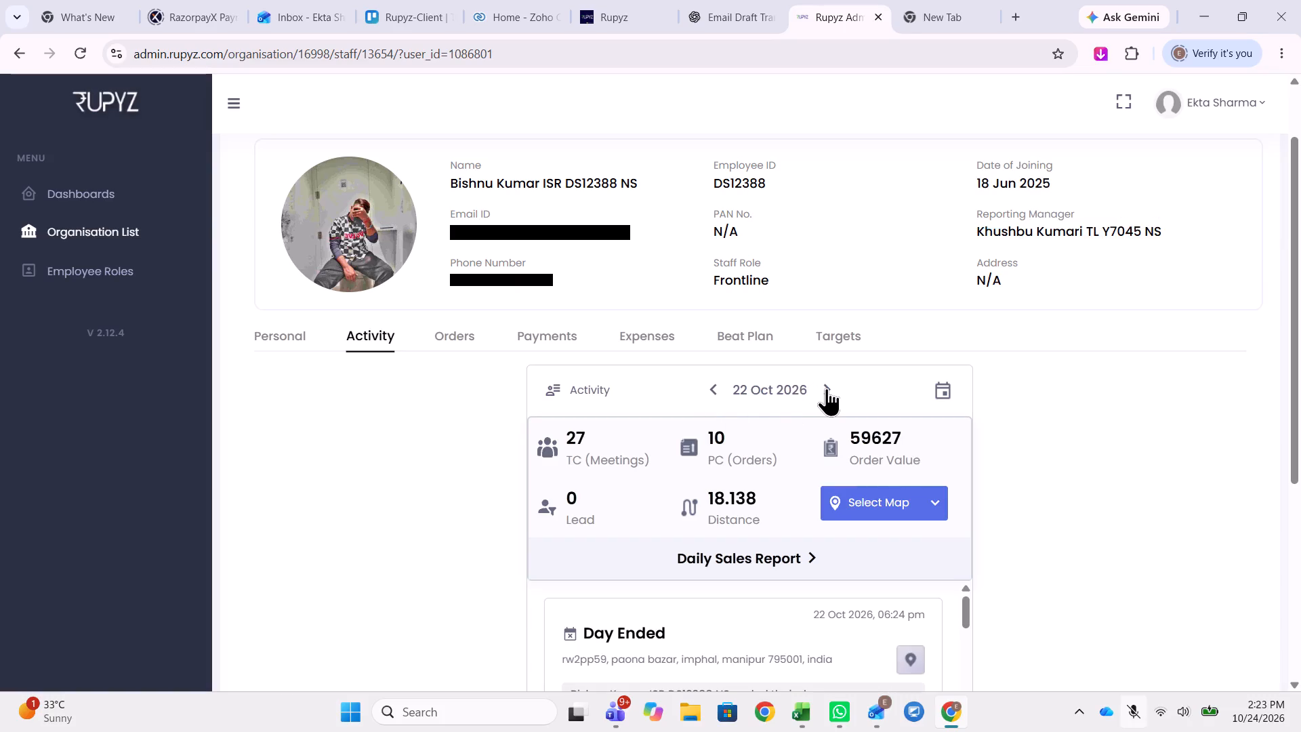
left_click(827, 388)
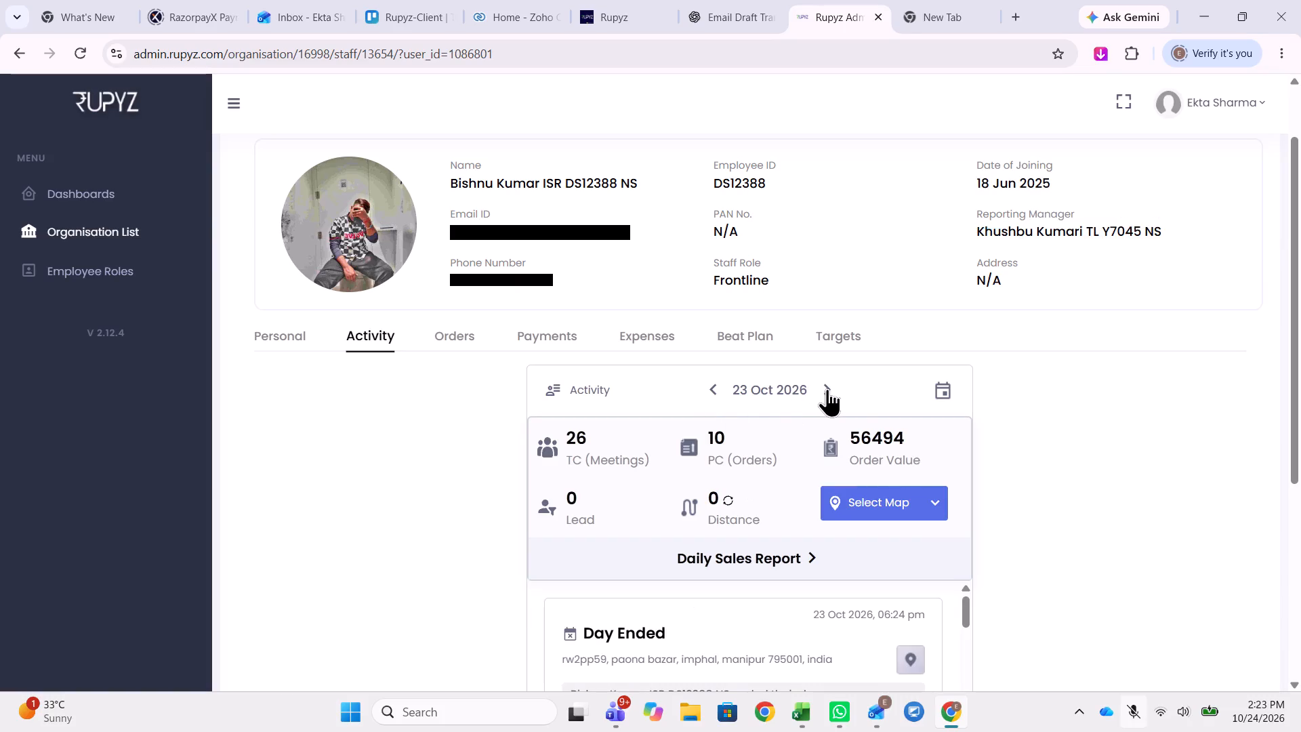
scroll(859, 415, "down", 1)
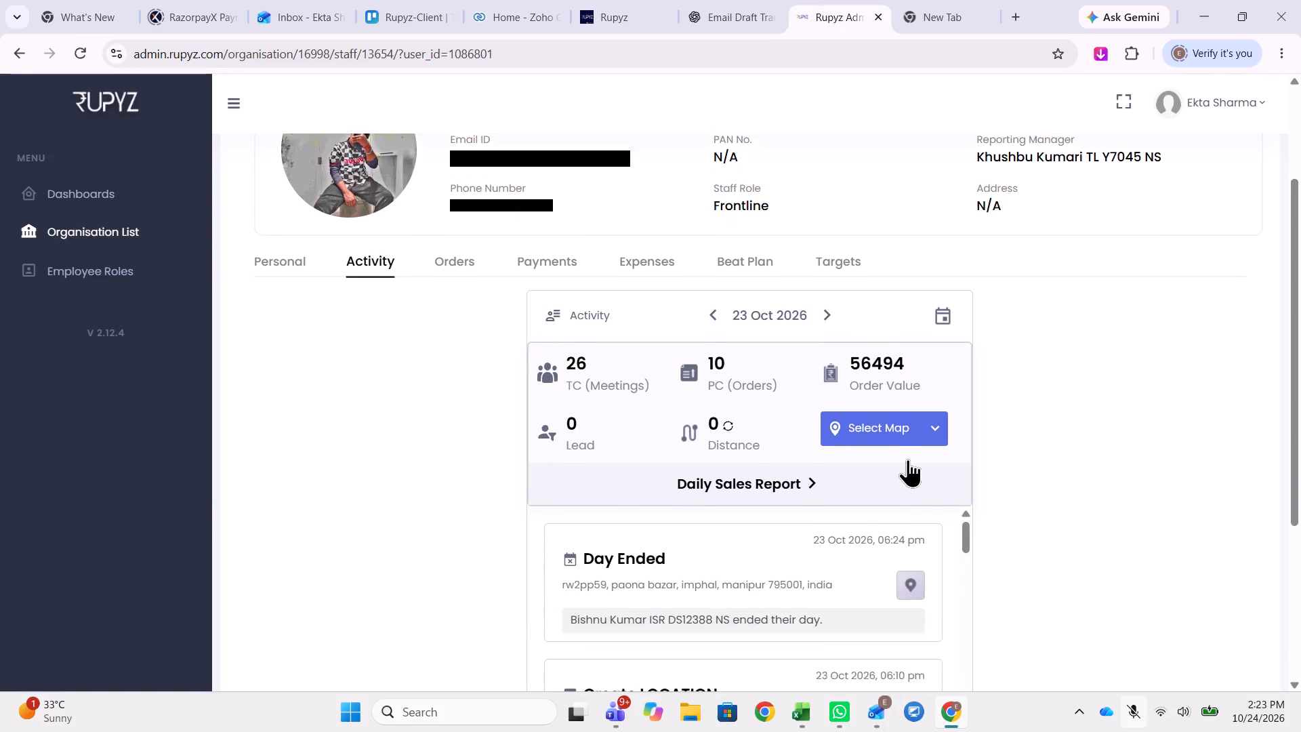
scroll(918, 472, "down", 1)
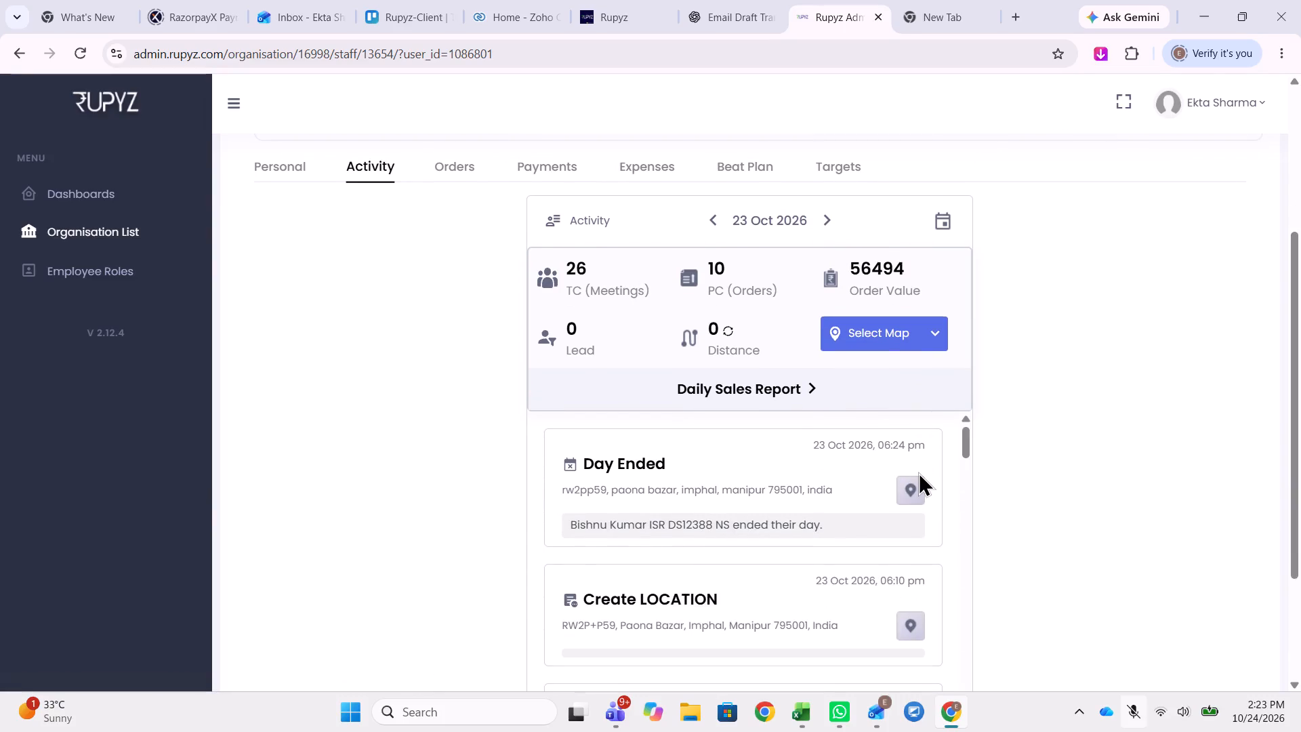
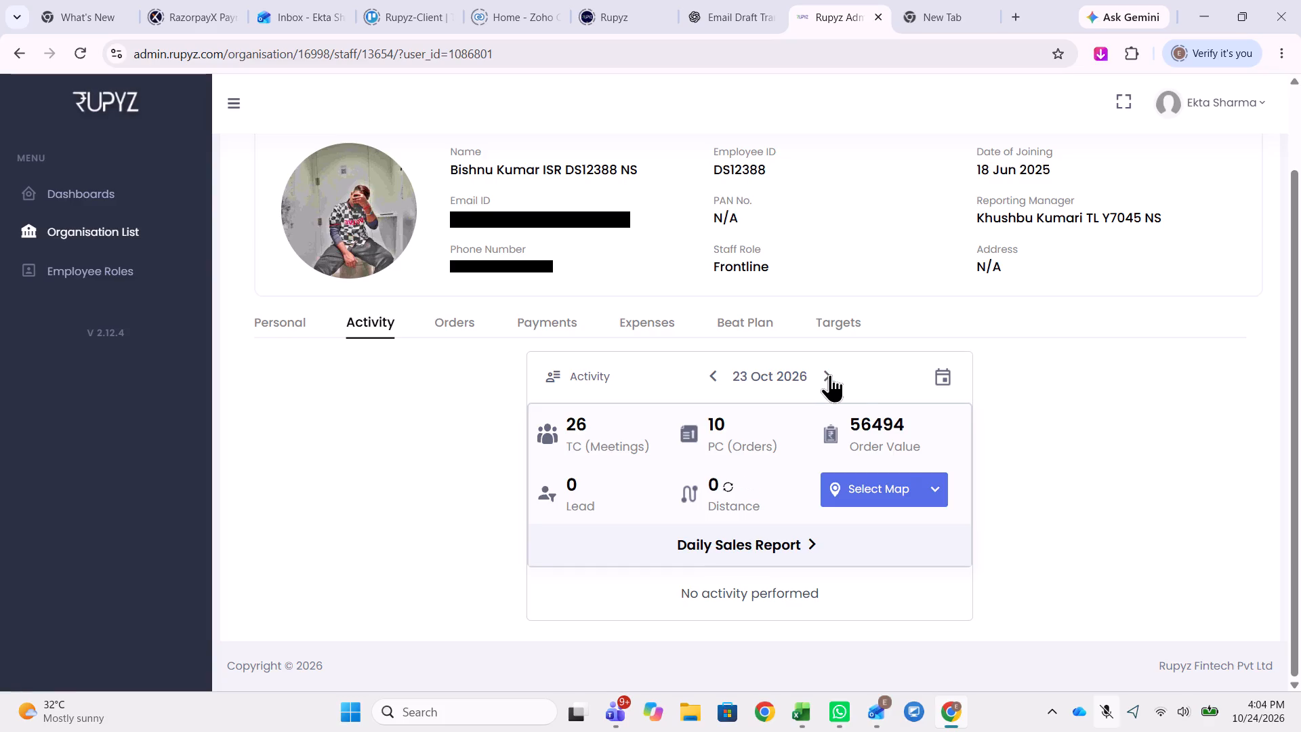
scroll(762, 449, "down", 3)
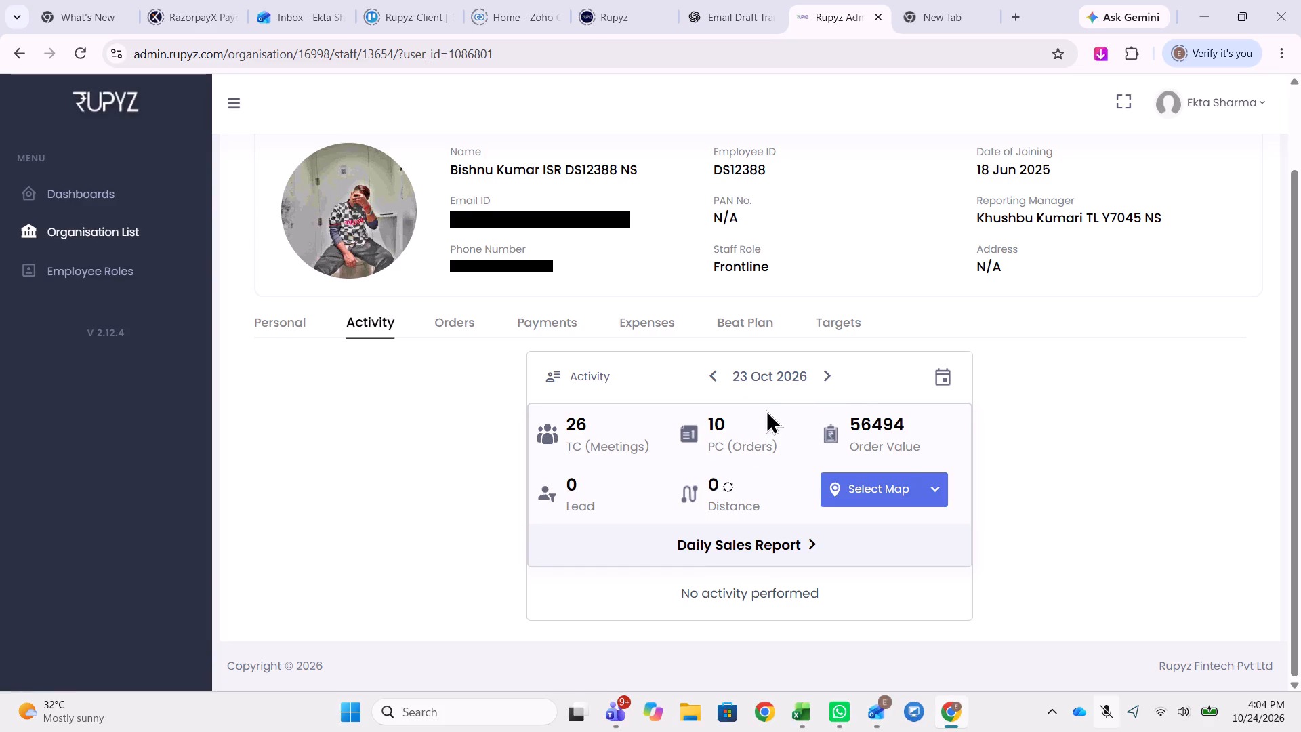
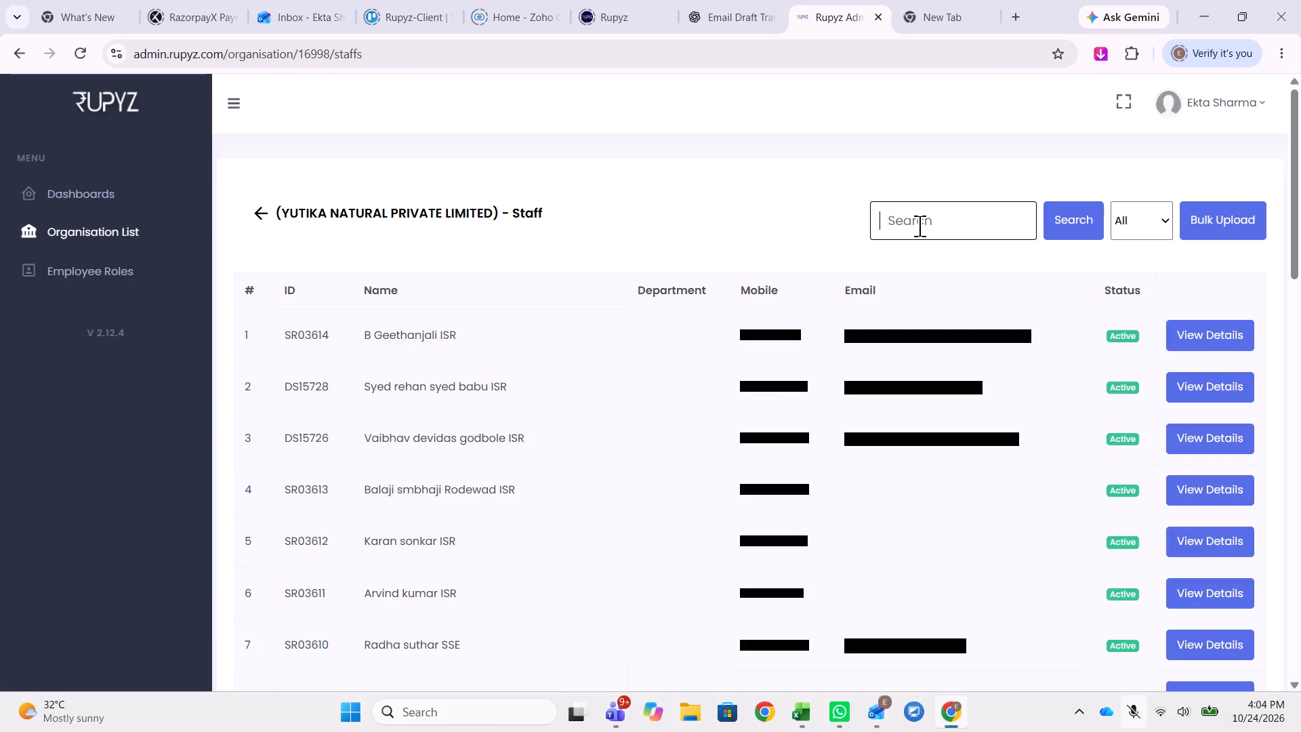
Search the staff list for the copied employee name and open that employee's activity for 23 Oct 2026.
key("ctrl+v")
left_click(1069, 219)
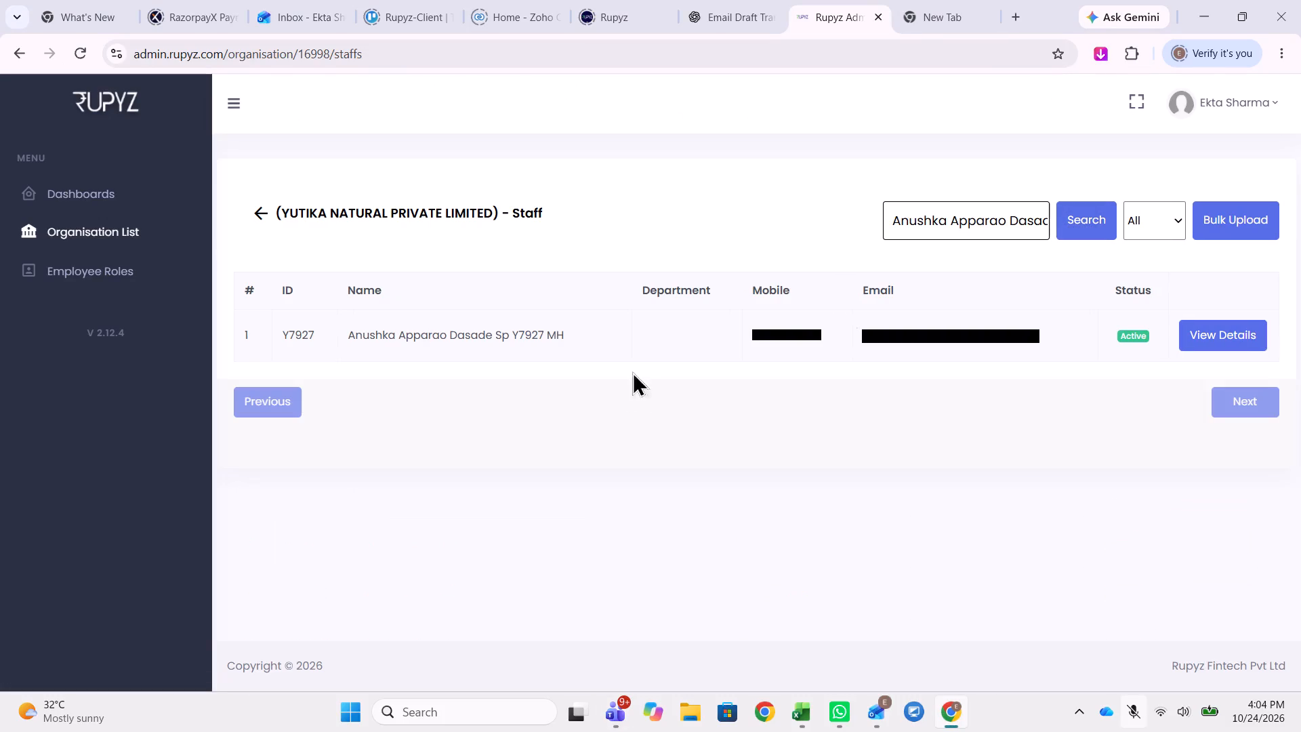
left_click(1212, 331)
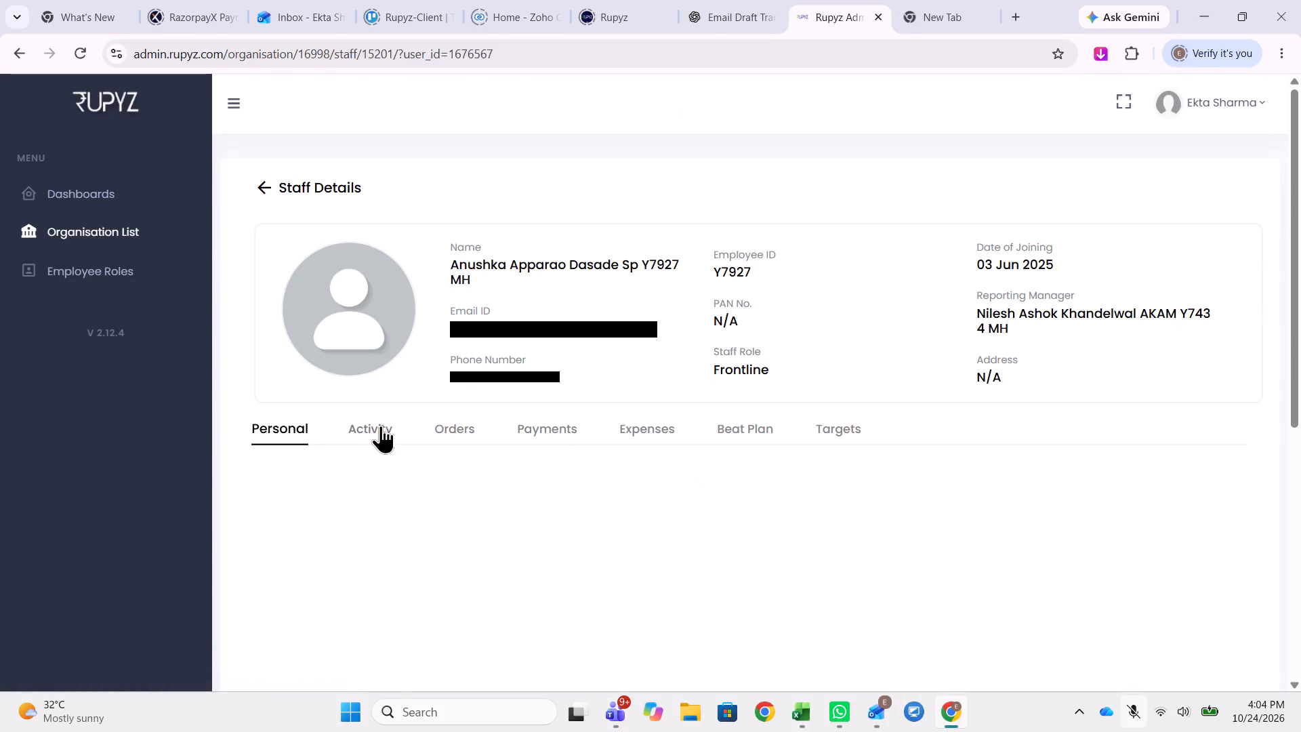
left_click(379, 425)
scroll(780, 399, "down", 2)
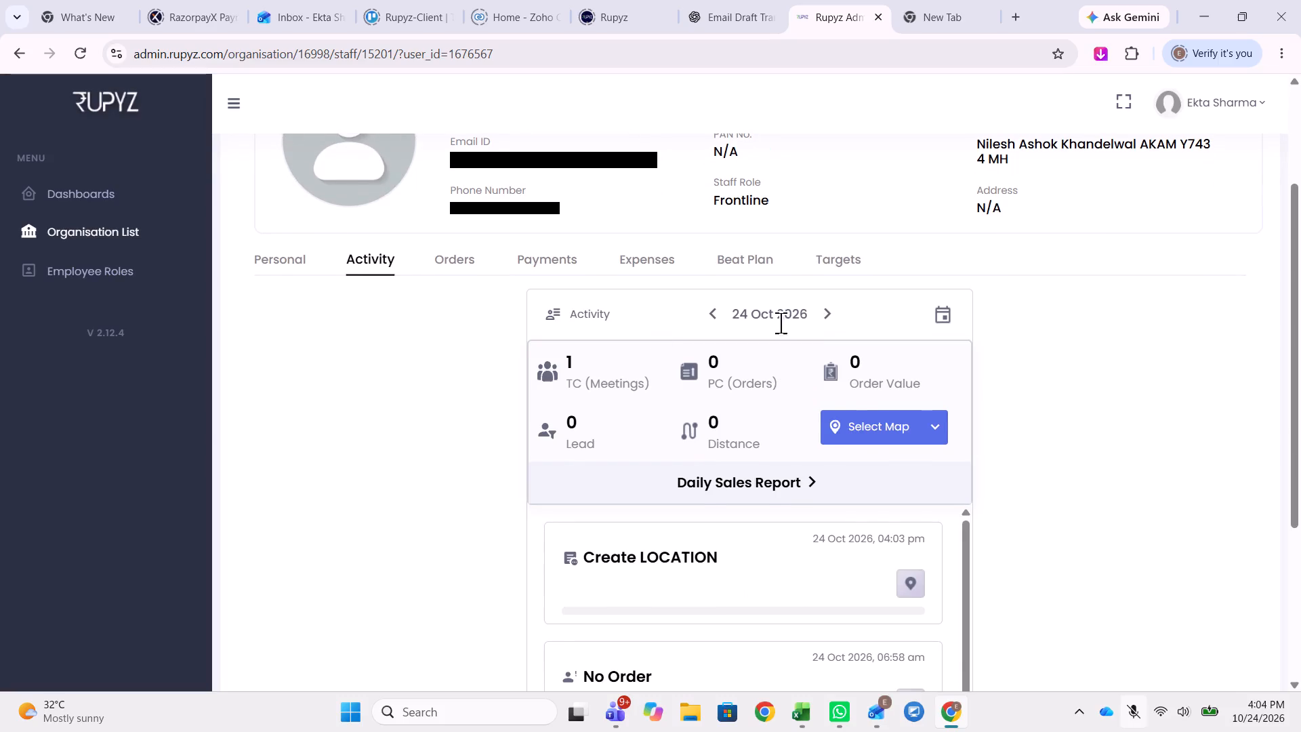
left_click(718, 314)
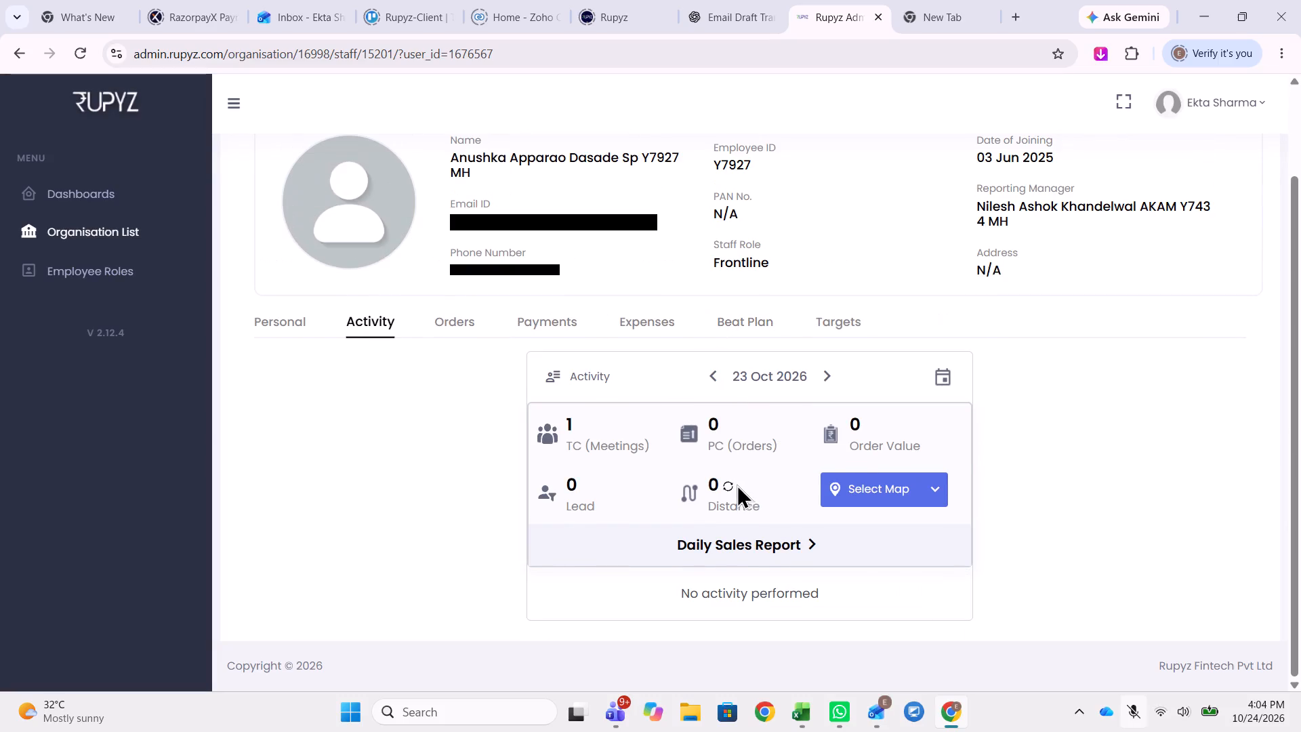
Recalculate the employee's travel distance for 23 Oct 2026, reload that day's activity and request the recalculation again.
left_click(732, 484)
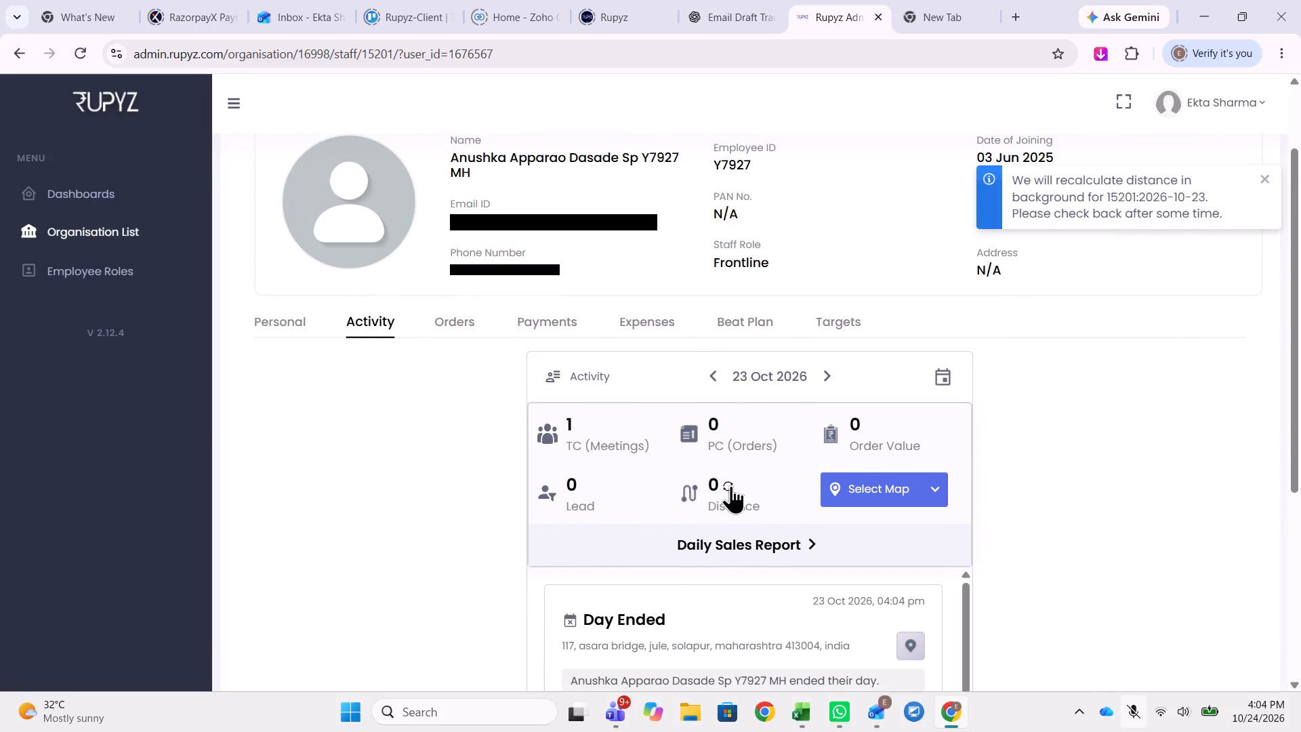
left_click(714, 377)
left_click(831, 381)
left_click(730, 490)
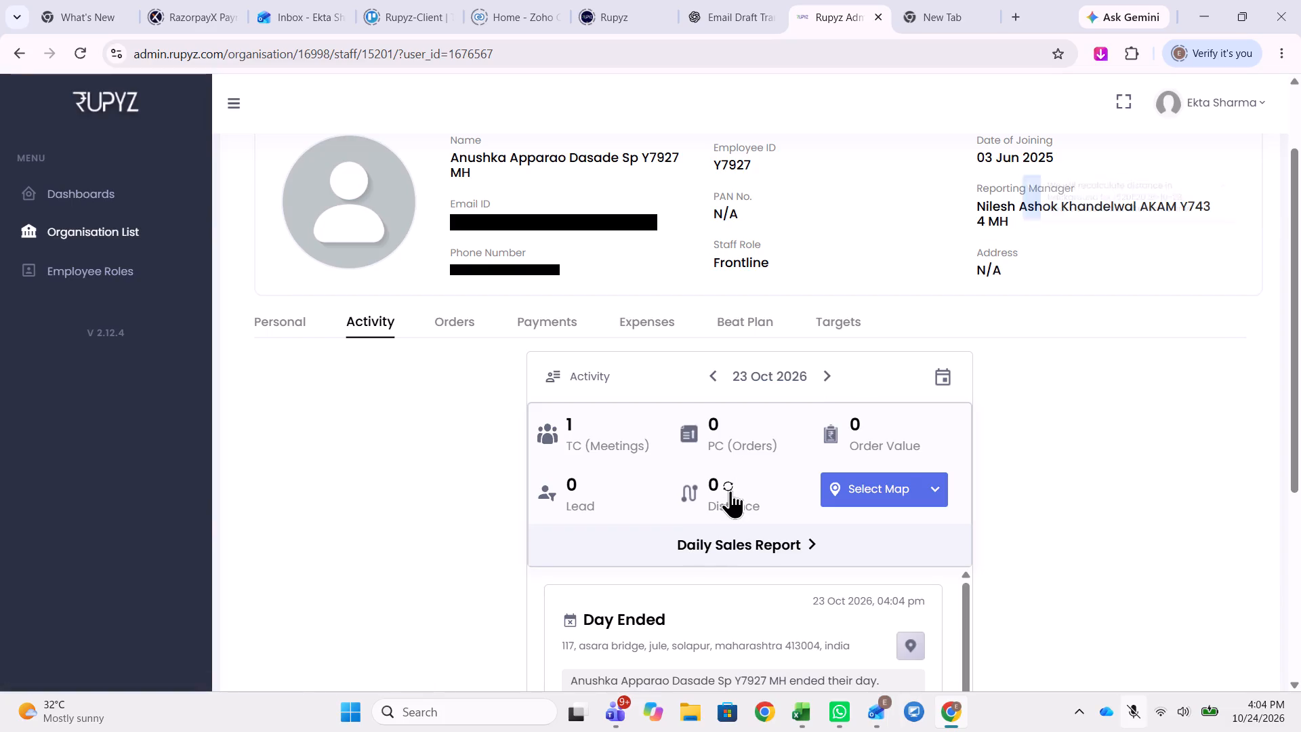
Review the employee's activity entries for 23 Oct 2026 and switch to the activity for 22 Oct 2026.
scroll(822, 509, "down", 6)
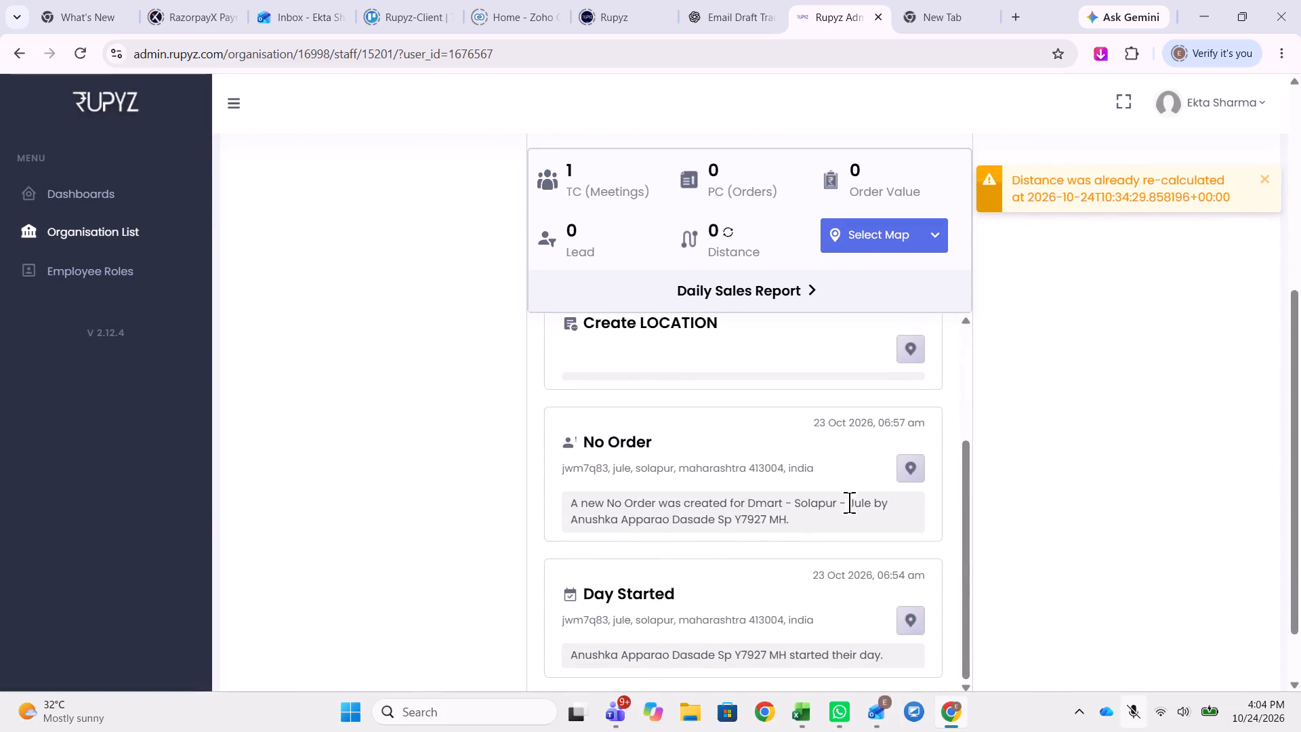
scroll(852, 504, "down", 5)
scroll(854, 504, "up", 6)
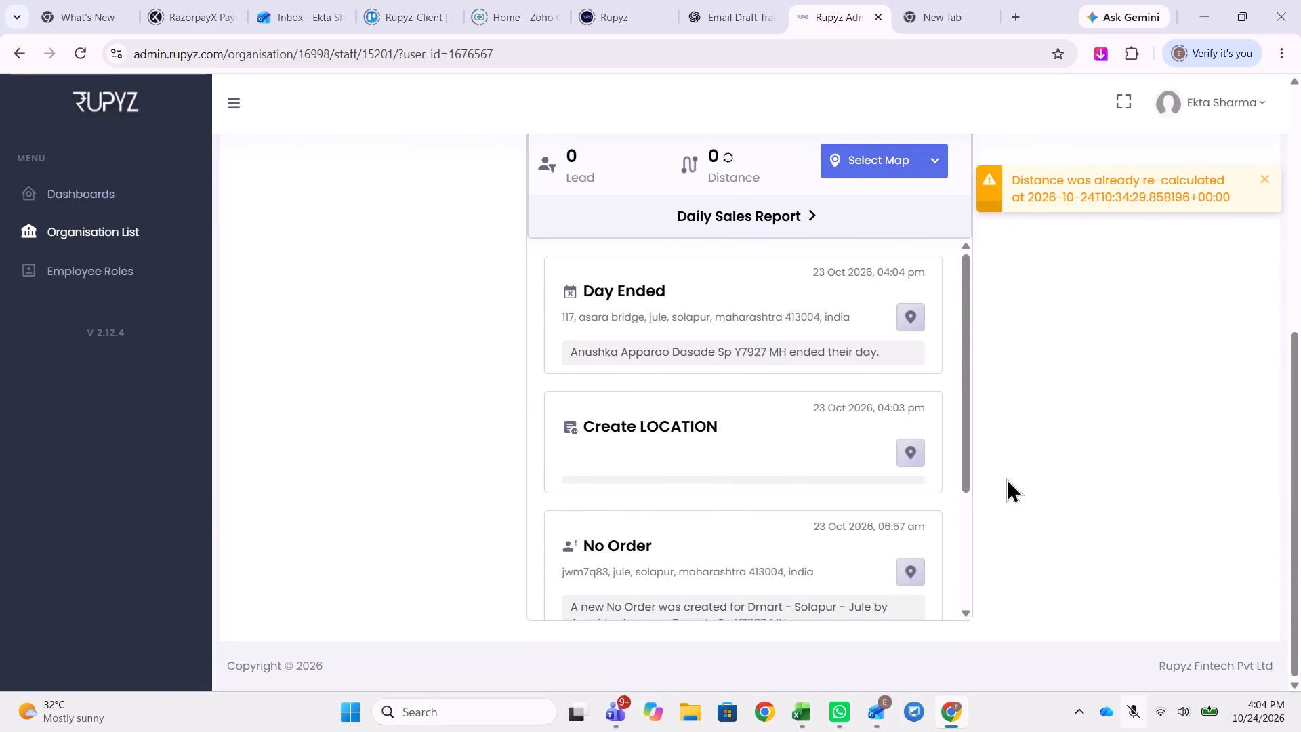
scroll(1006, 478, "up", 4)
left_click(718, 391)
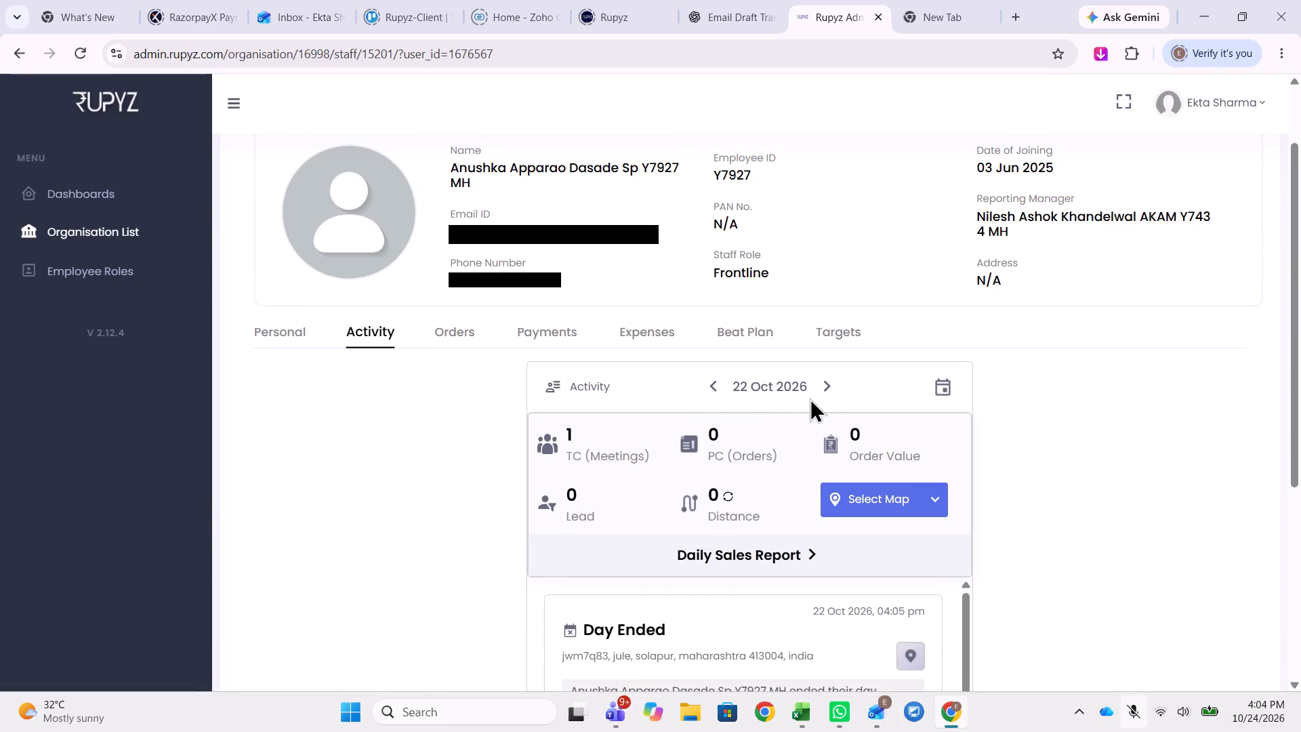
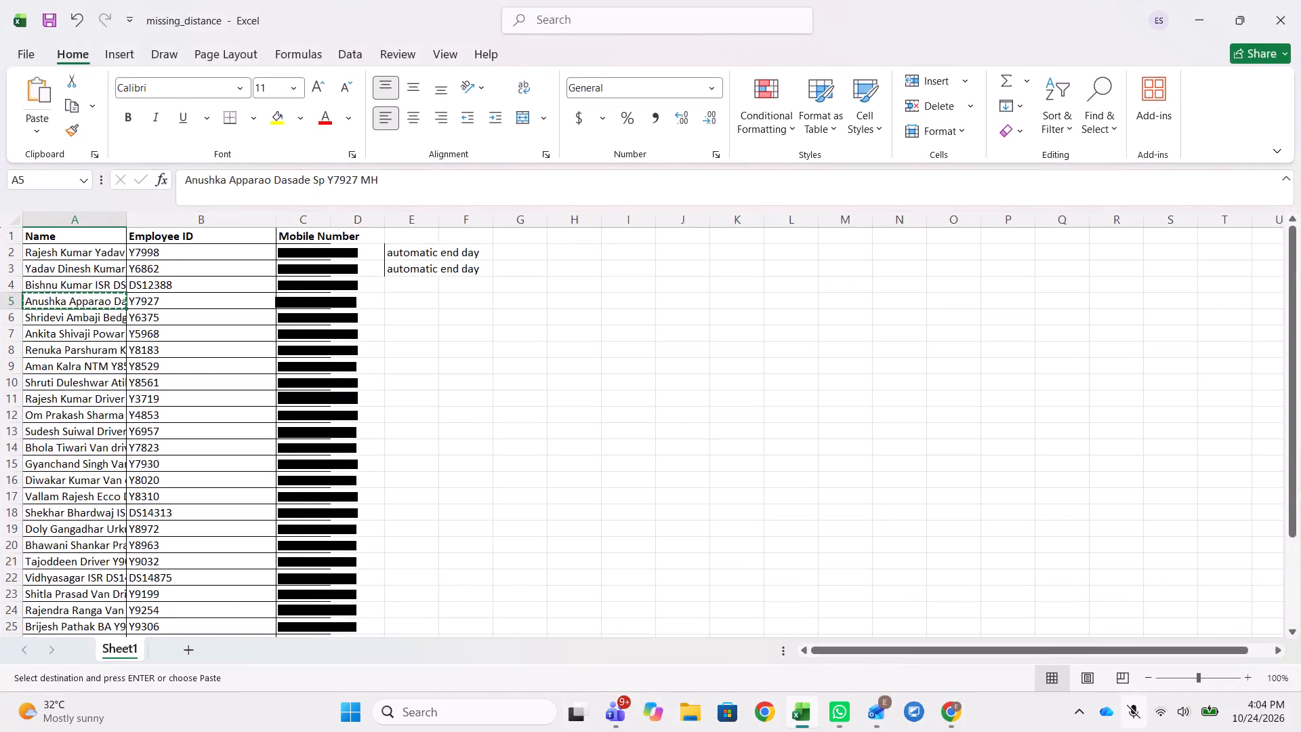
Copy the employee name in cell A6 of the missing_distance sheet.
left_click(112, 323)
key("ctrl+c")
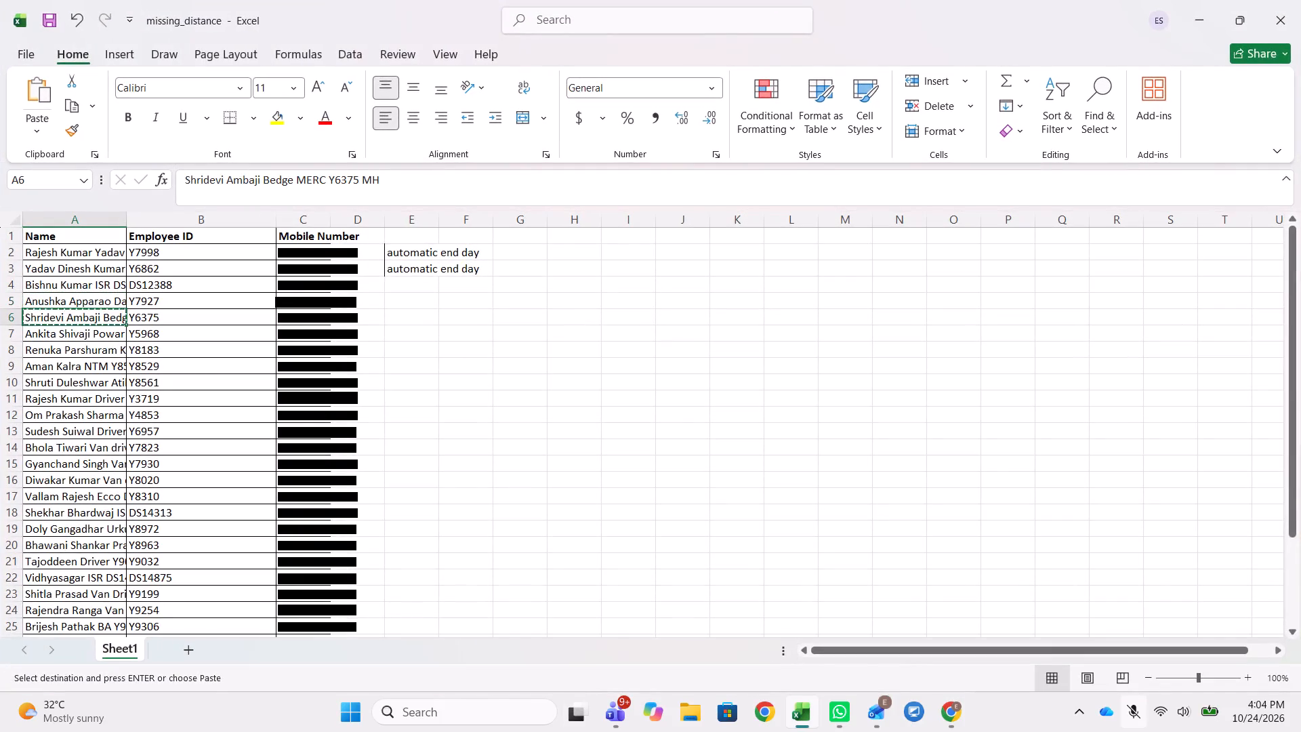
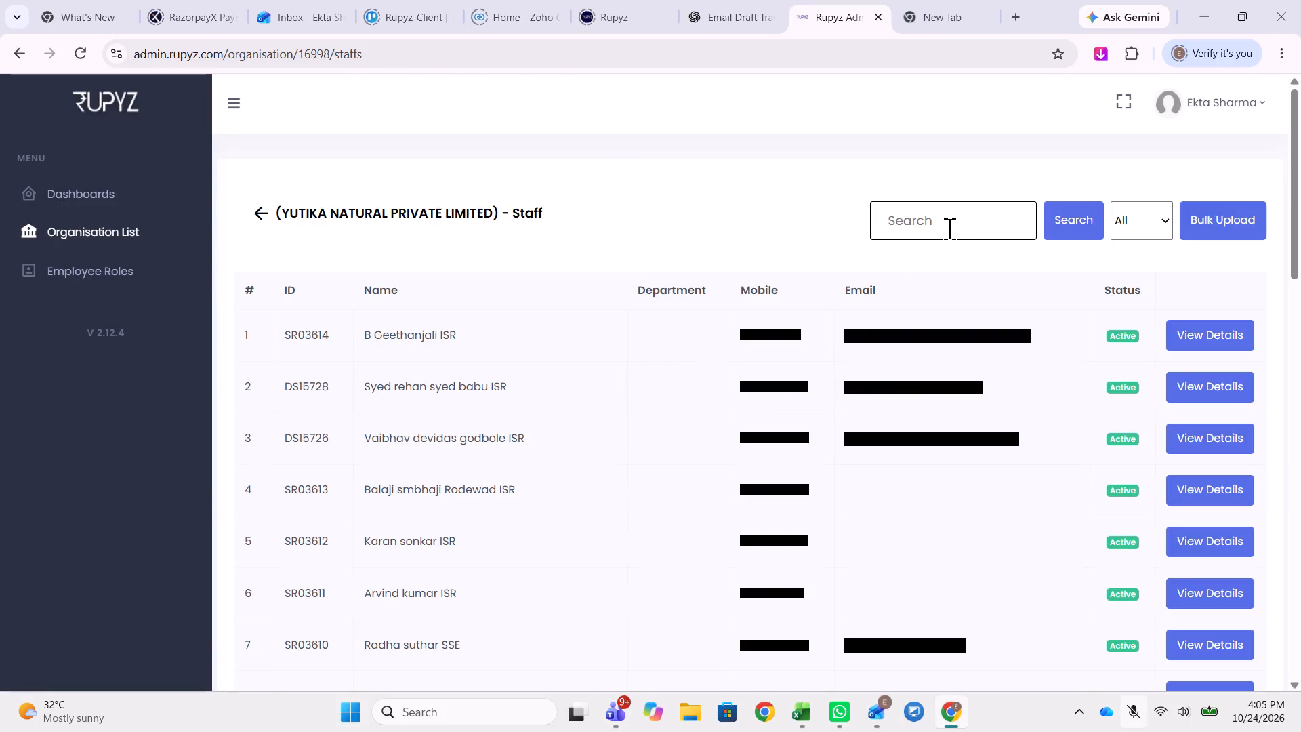
Search the staff list for the copied employee name and open that employee's activity for 23 Oct 2026.
key("ctrl+v")
left_click(1058, 221)
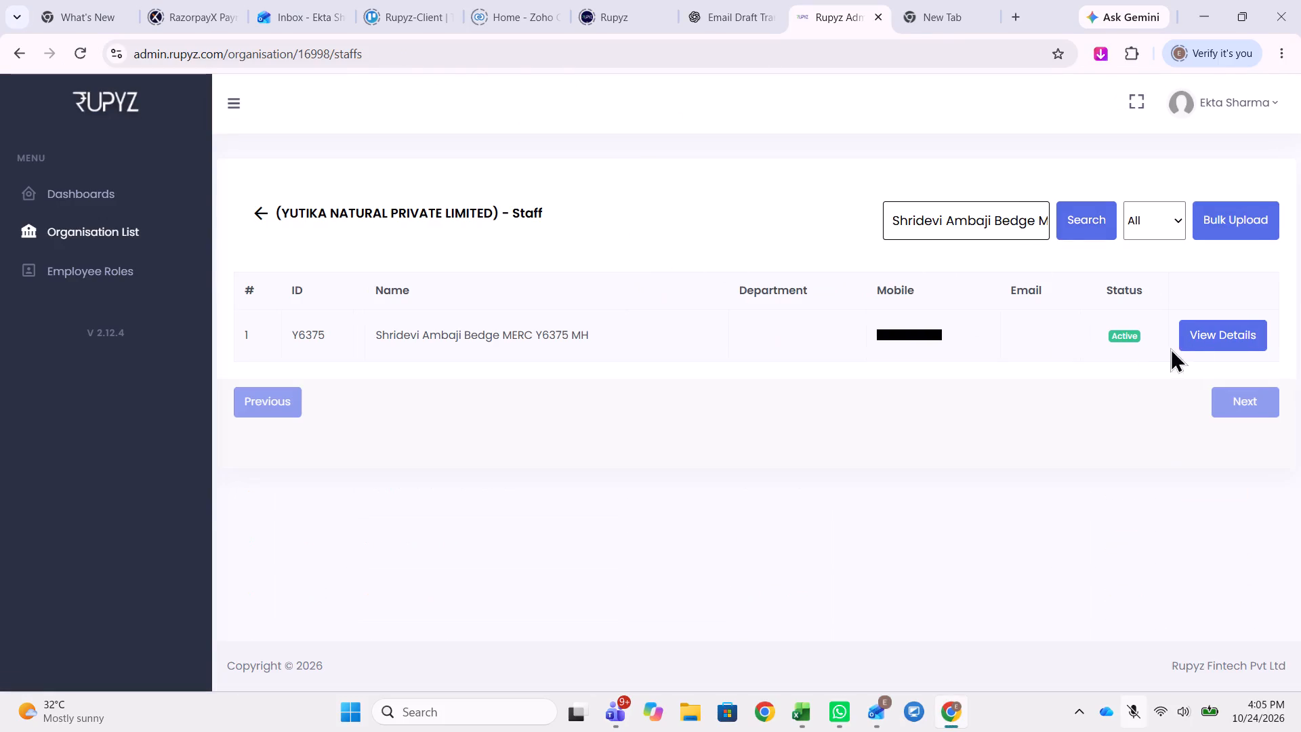
left_click(1207, 342)
left_click(377, 431)
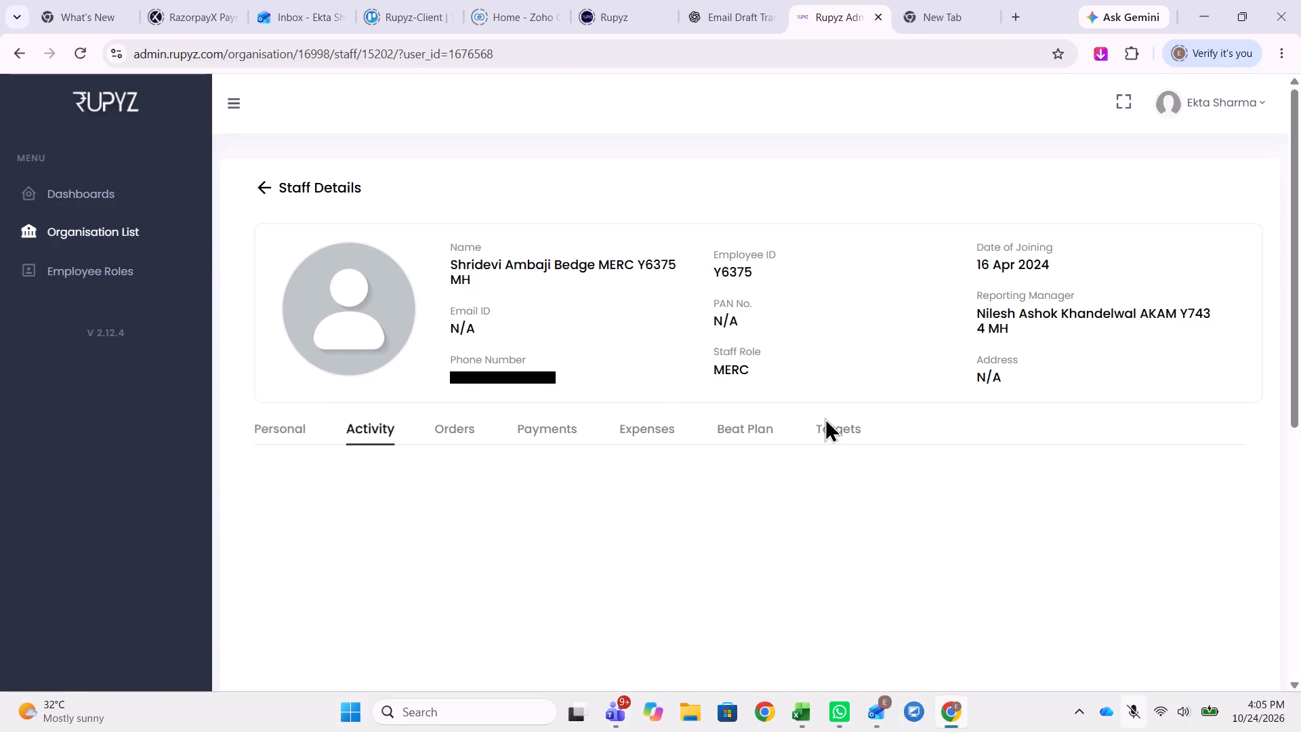
scroll(844, 420, "down", 1)
left_click(718, 403)
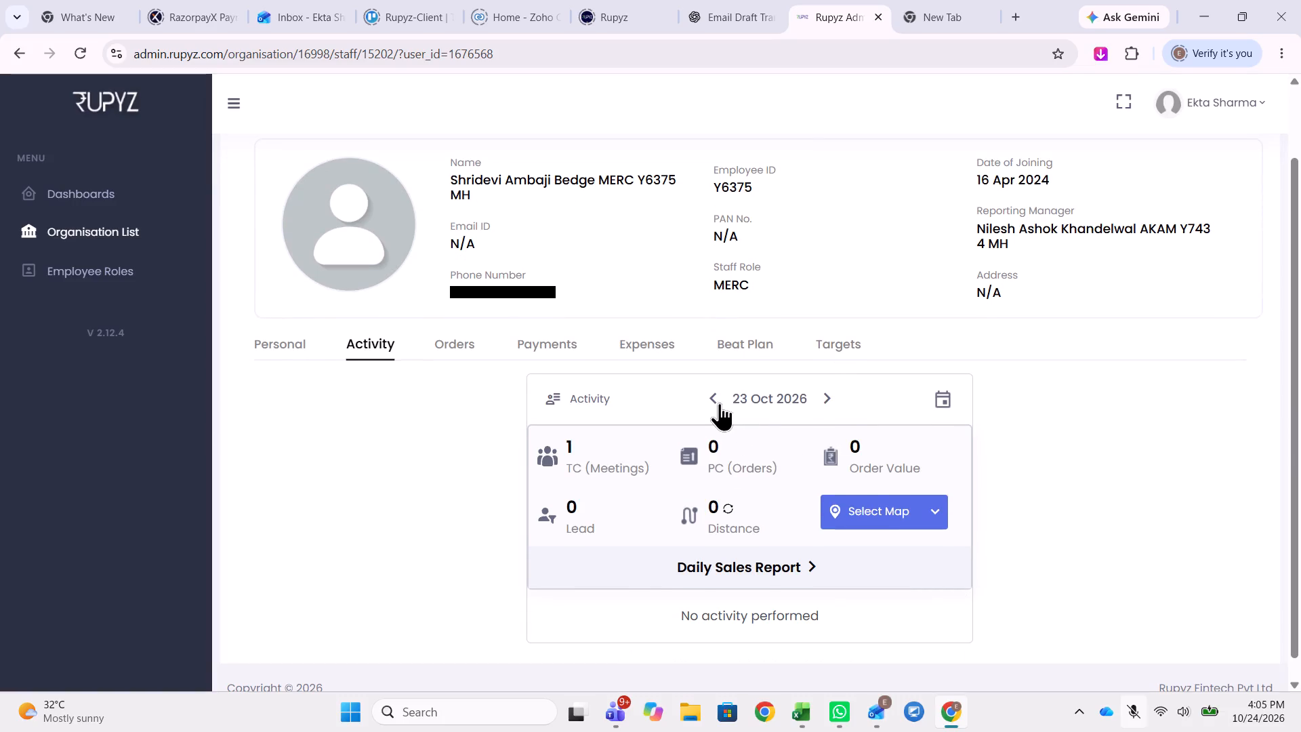
Recalculate the employee's travel distance for 23 Oct 2026.
left_click(727, 503)
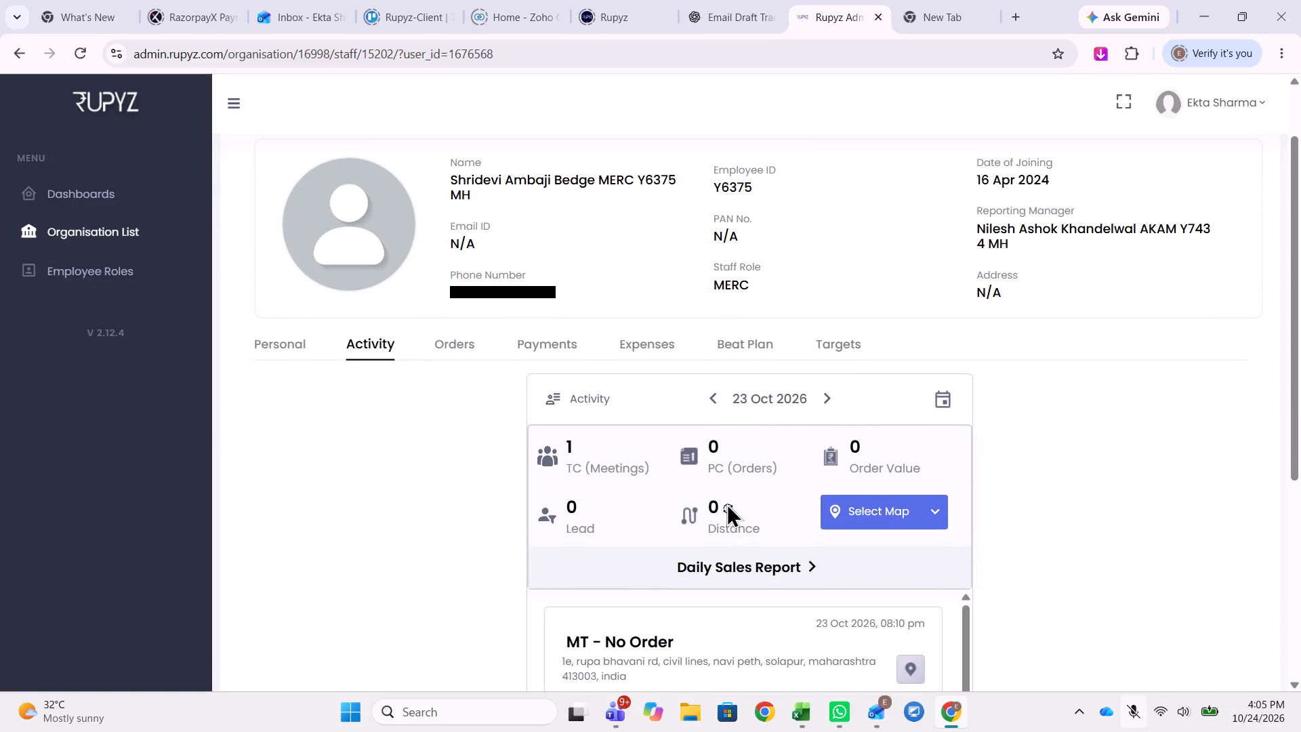
left_click(728, 504)
Reload the 23 Oct 2026 activity and review the distance and the day's logged location entries back to the day start.
left_click(828, 392)
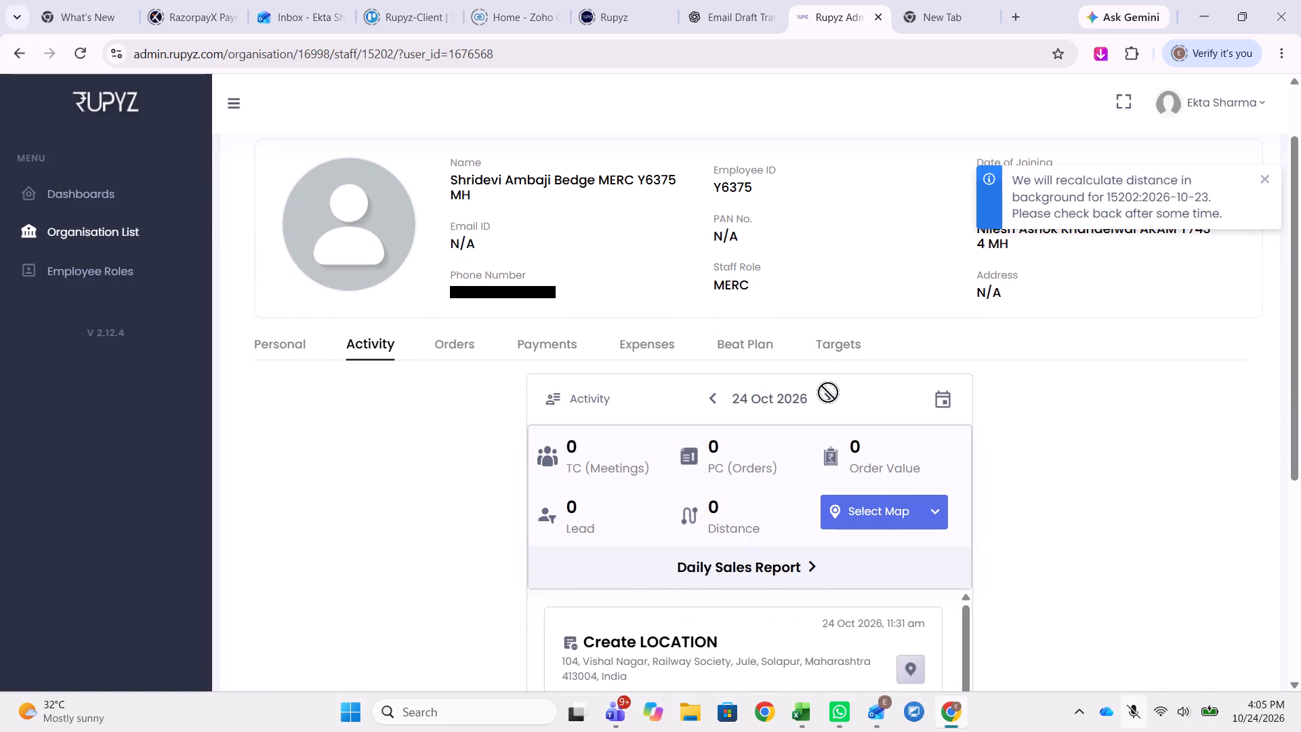
left_click(720, 401)
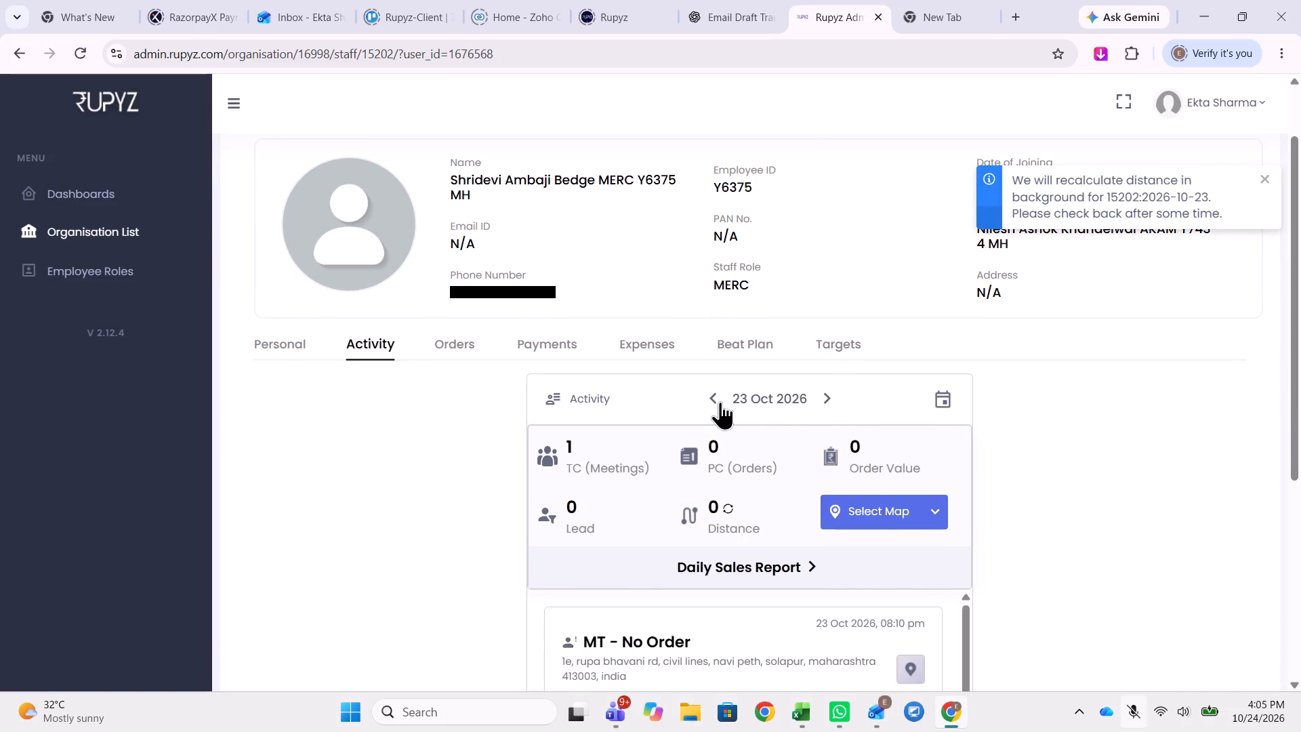
scroll(846, 630, "down", 5)
scroll(944, 584, "down", 5)
scroll(848, 483, "down", 1)
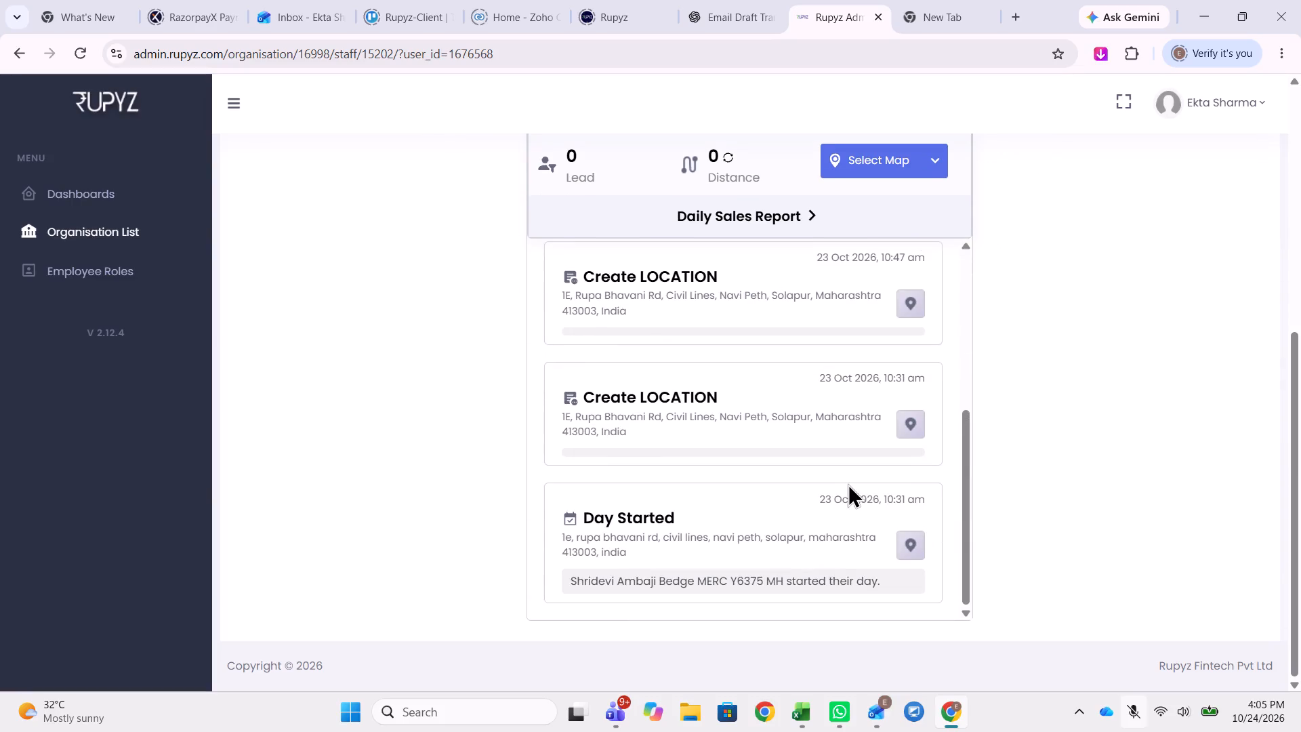
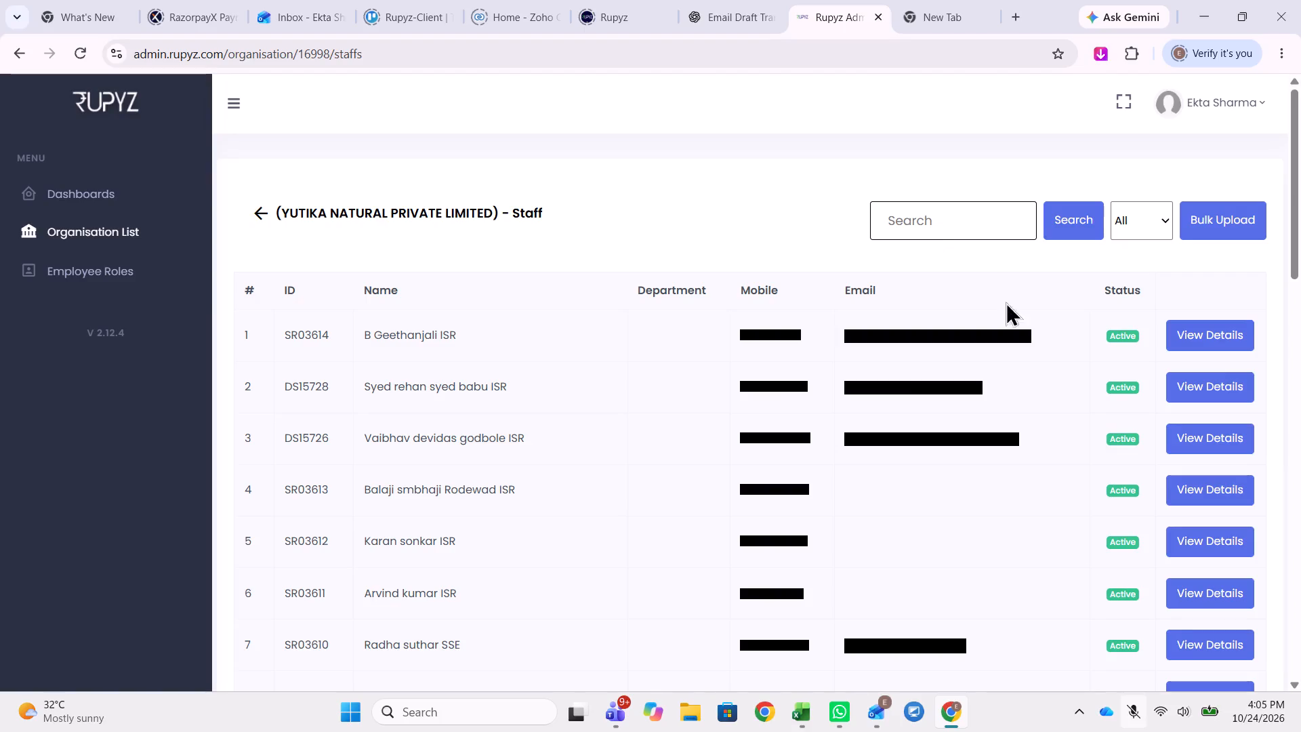
Copy the employee name in cell A7 of the missing_distance workbook in Excel and search the Rupyz admin staff list in Chrome for it.
left_click(808, 603)
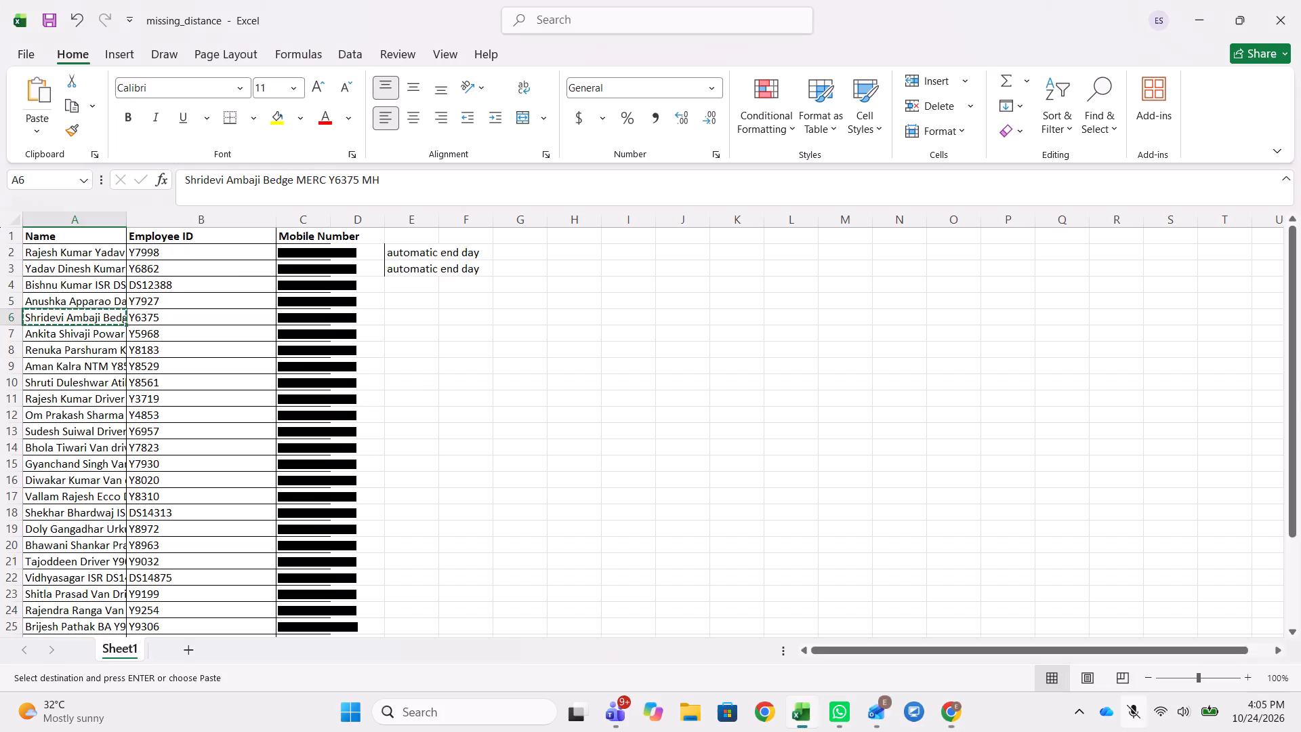
left_click(95, 336)
key("ctrl+c")
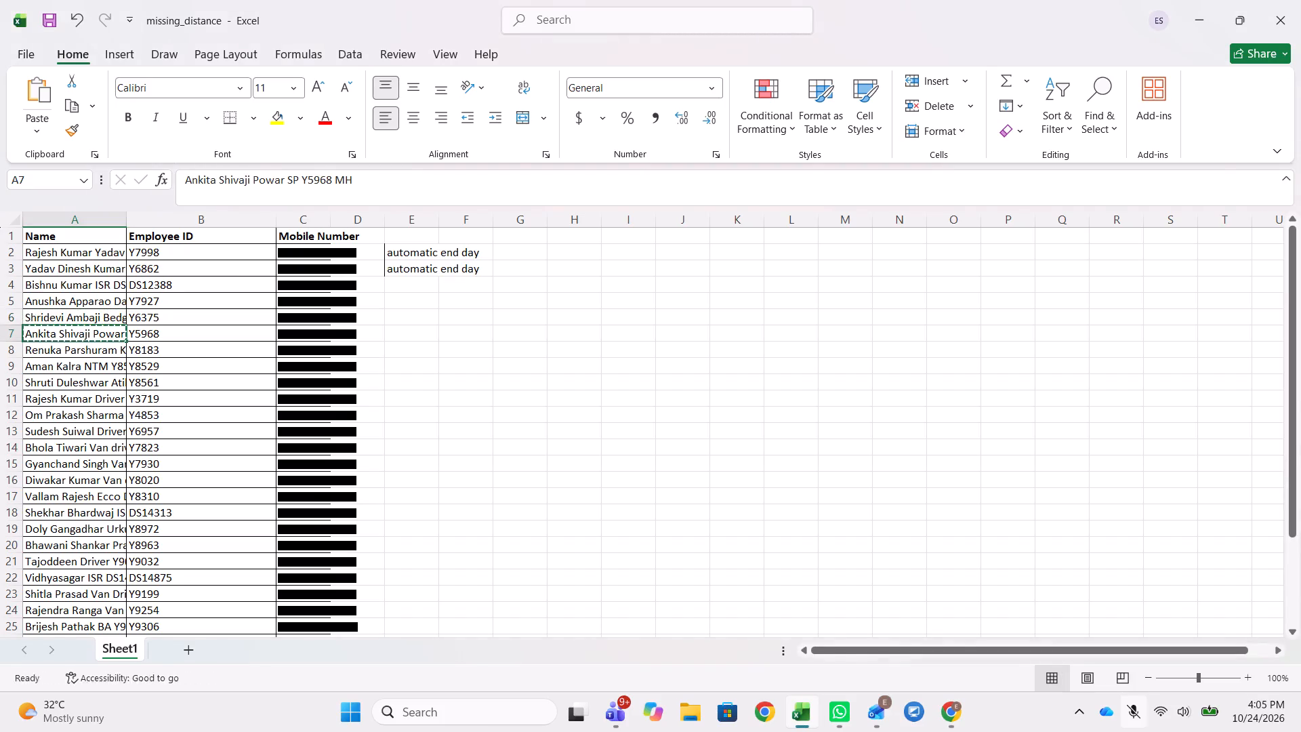
key("alt+Tab")
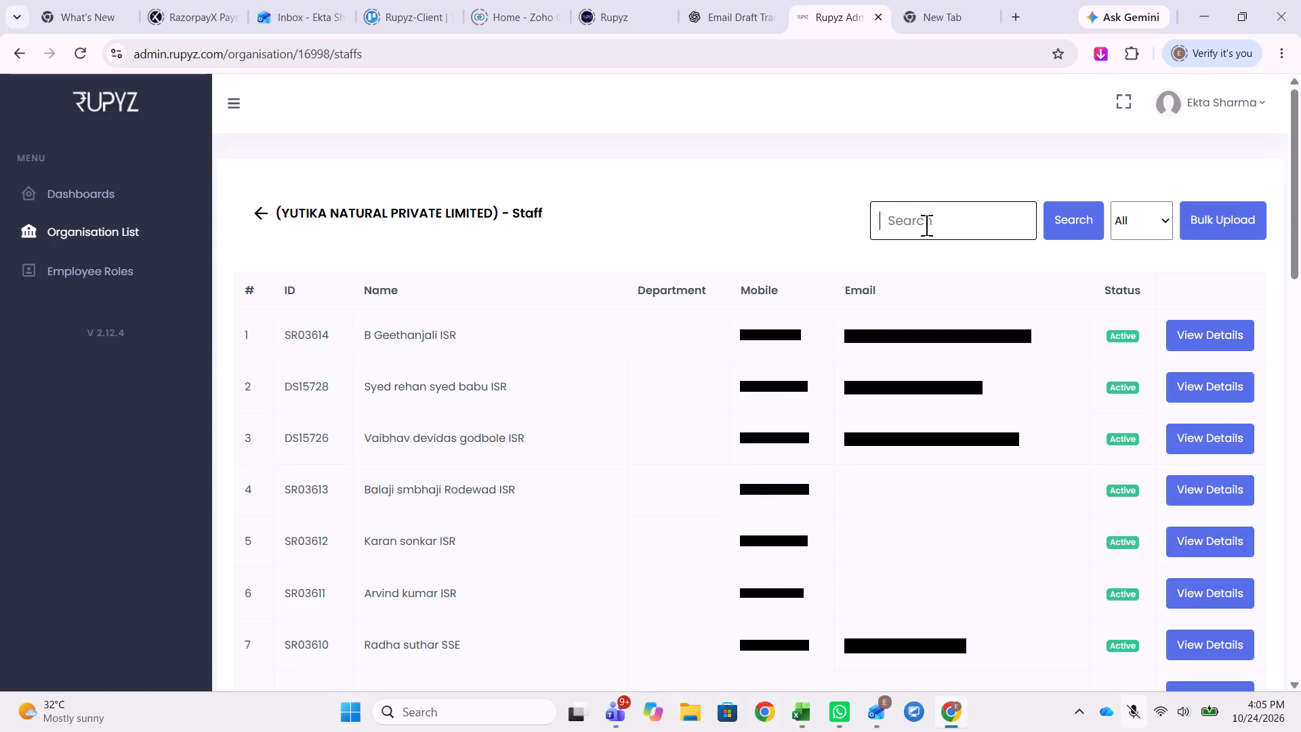
key("ctrl+v")
left_click(1075, 224)
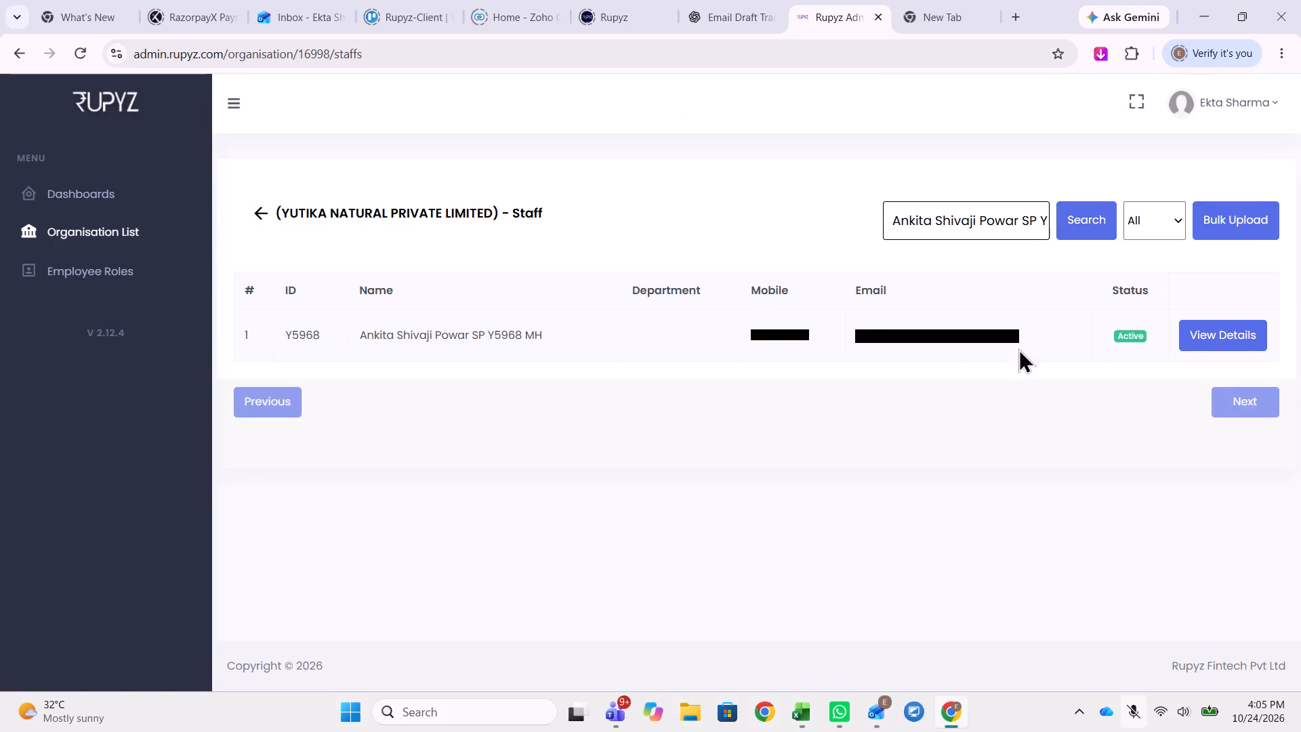
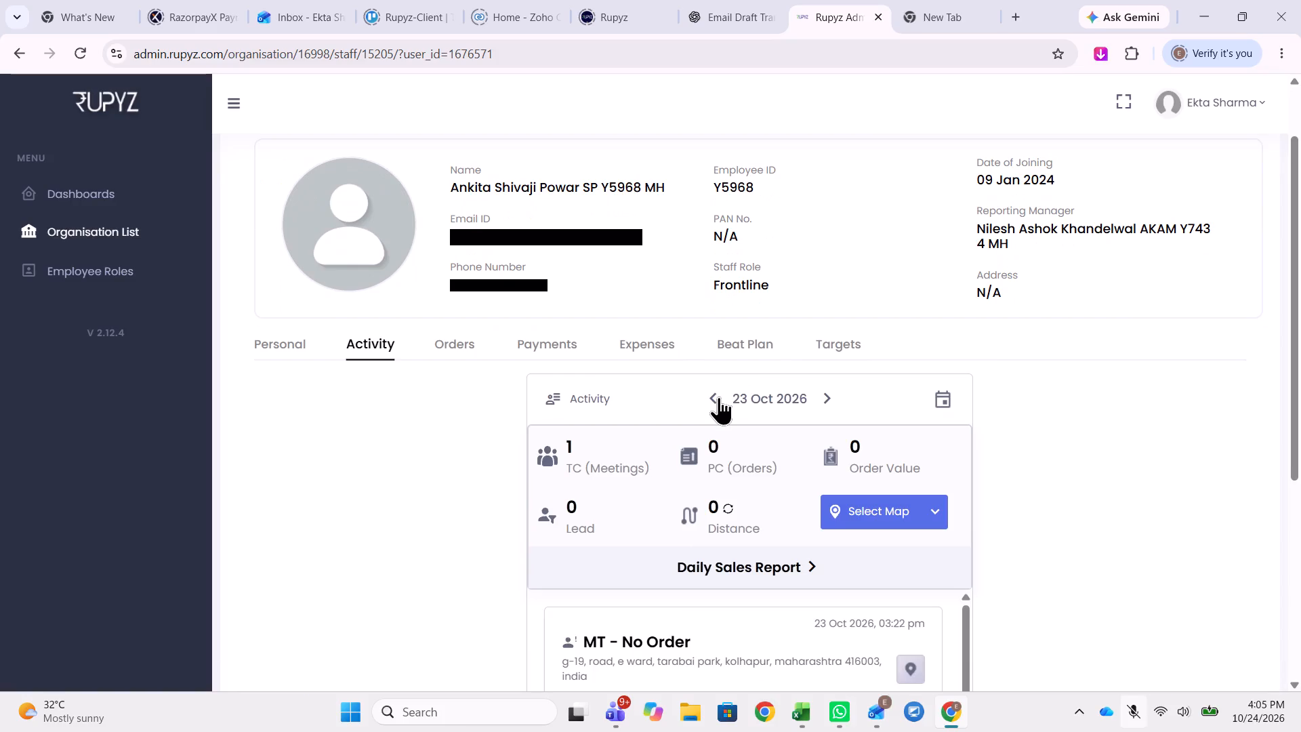
Recalculate the open employee's travel distance for 23 Oct 2026, and reload that day to recheck its distance and activity entries.
left_click(730, 509)
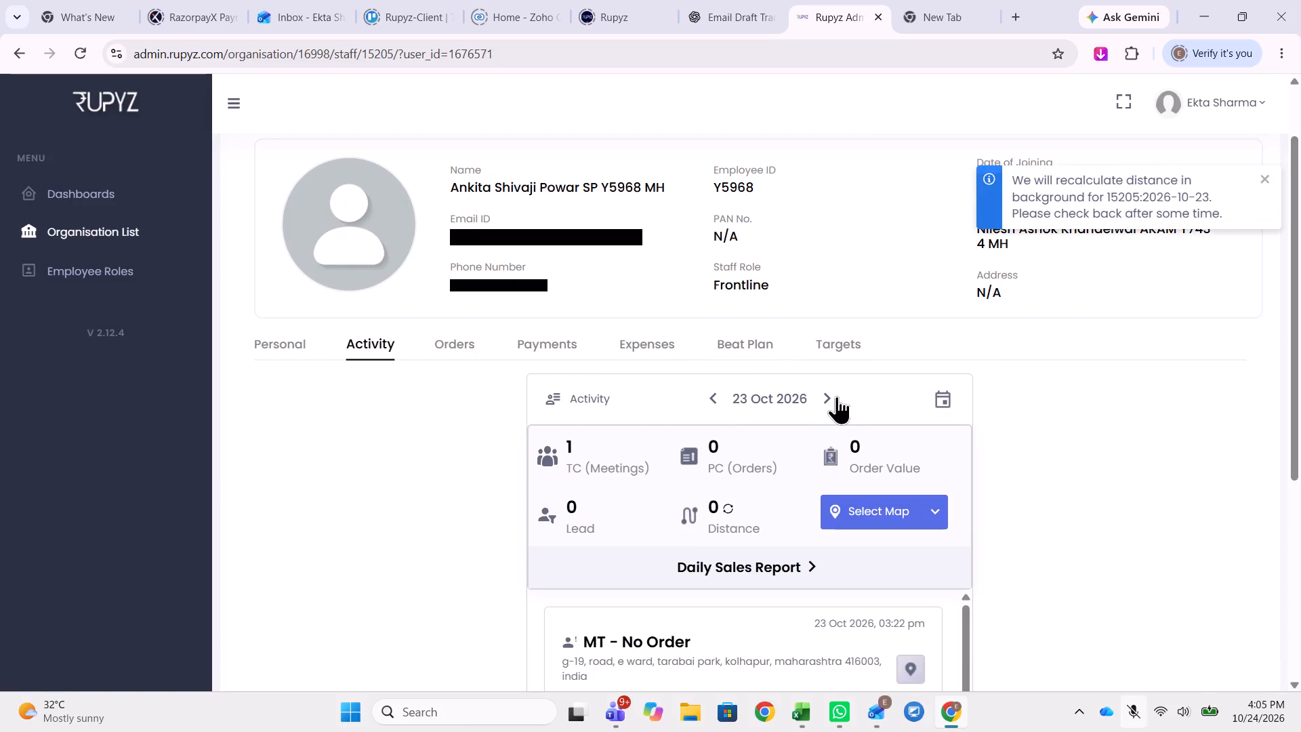
left_click(829, 397)
left_click(716, 400)
scroll(817, 588, "down", 2)
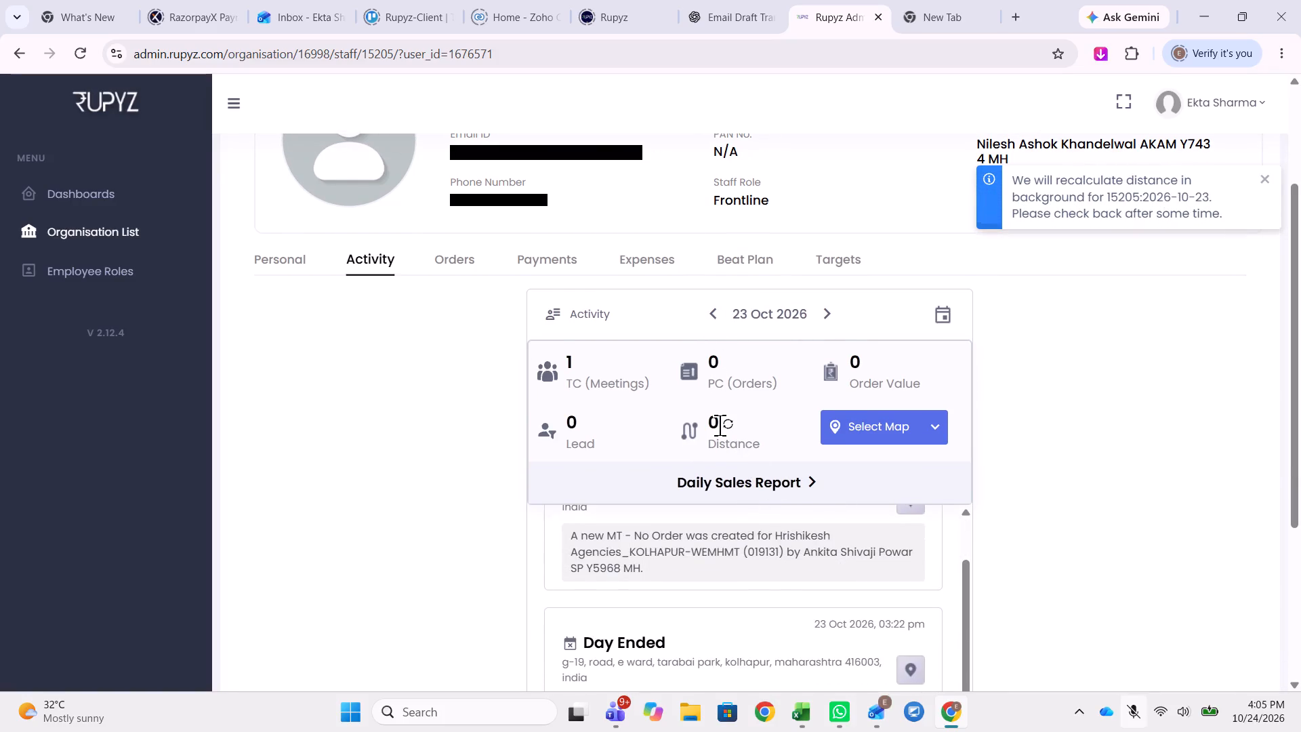
left_click(730, 425)
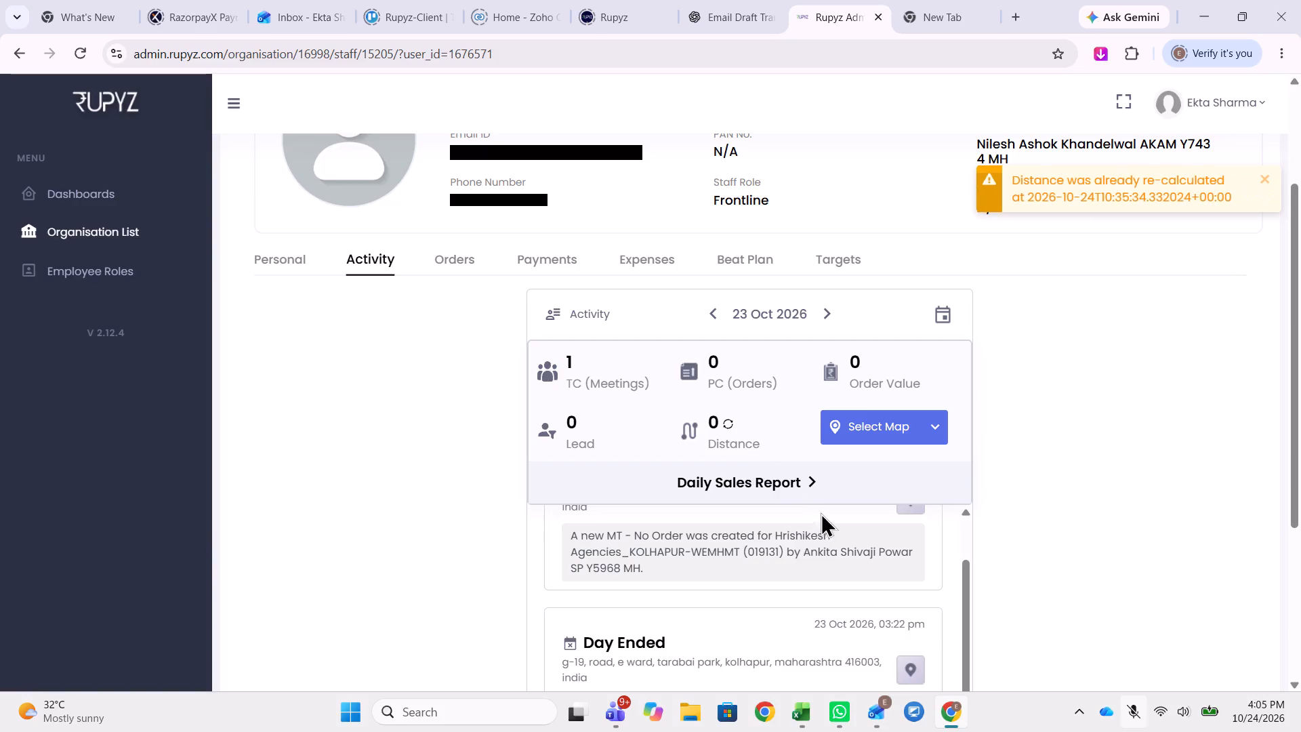
left_click(720, 326)
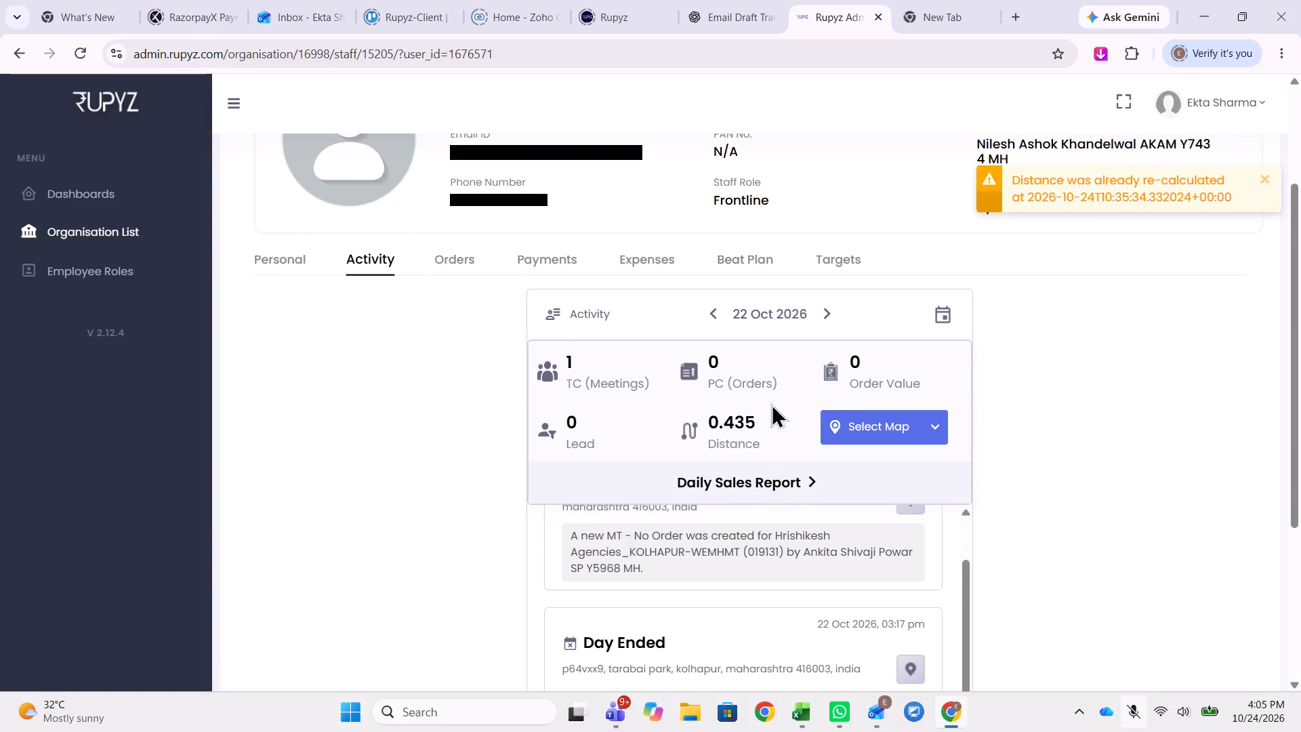
left_click(831, 315)
scroll(777, 485, "down", 5)
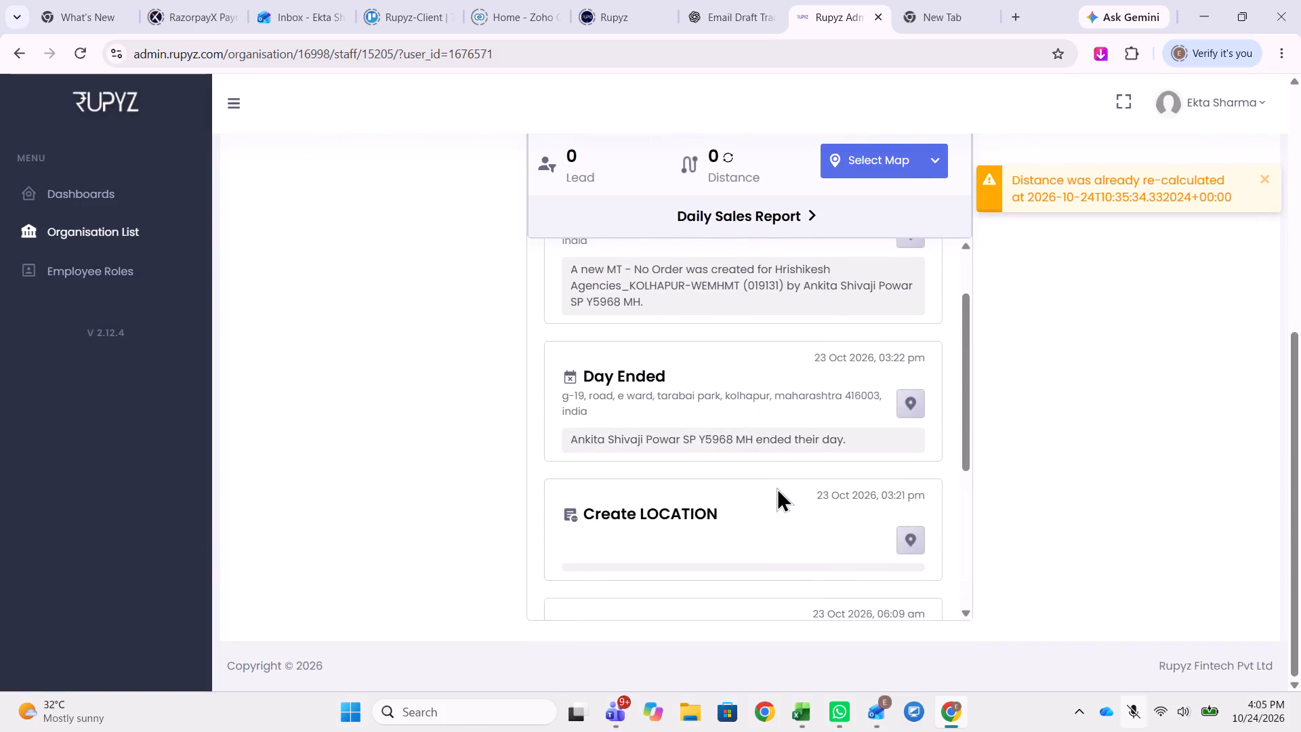
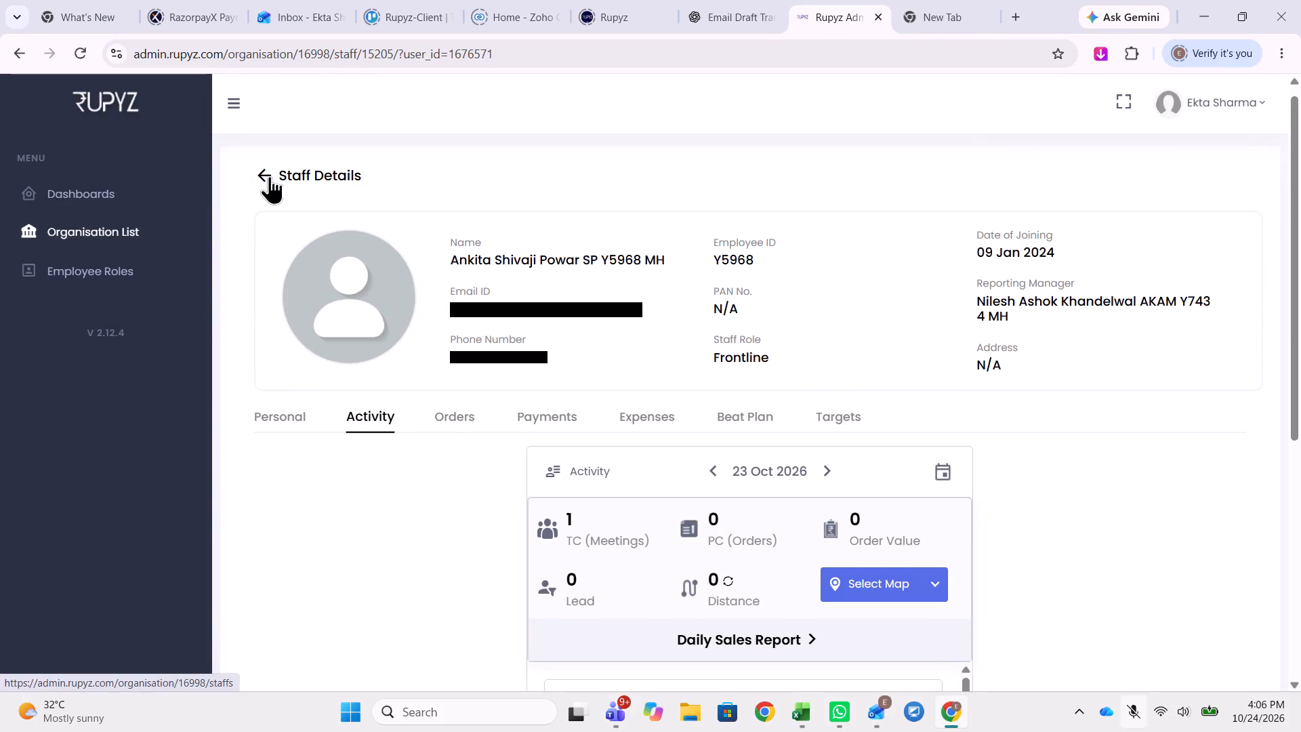
Search the organisation's staff list for the next employee using the name copied from the missing-distance sheet.
left_click(990, 219)
key("ctrl+v")
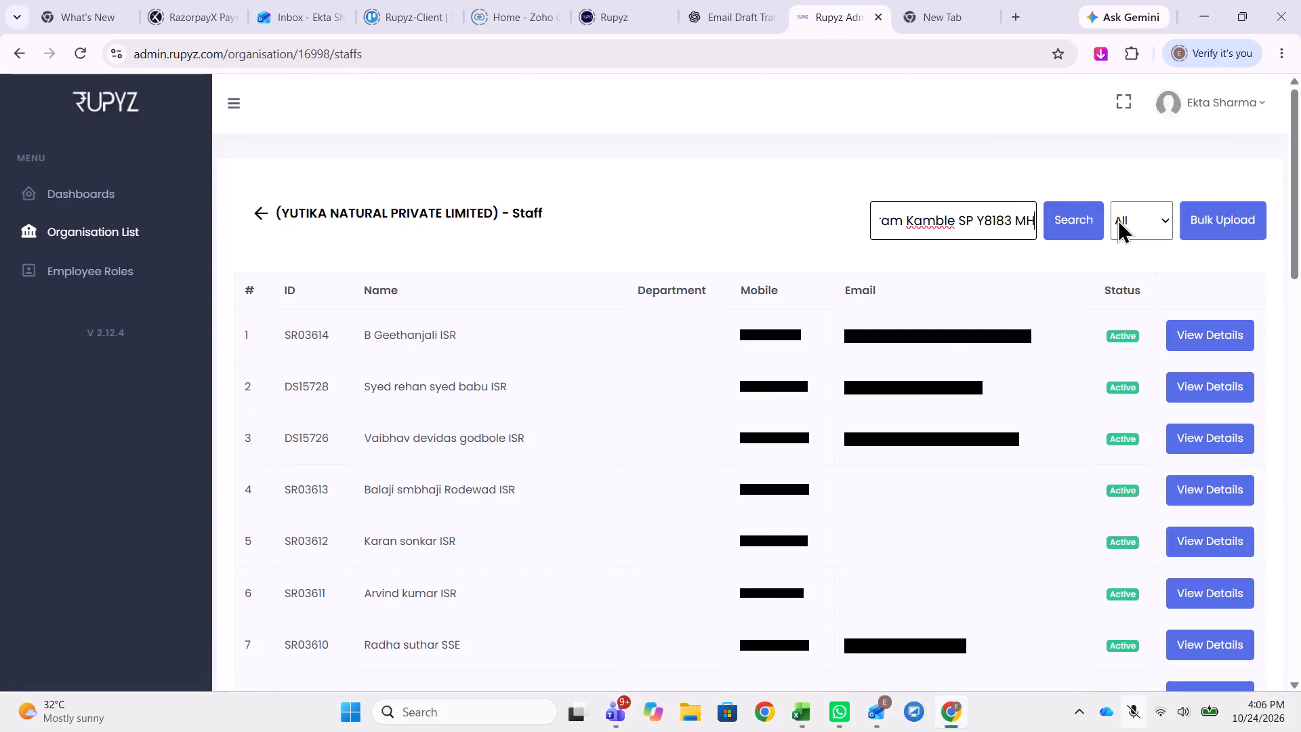
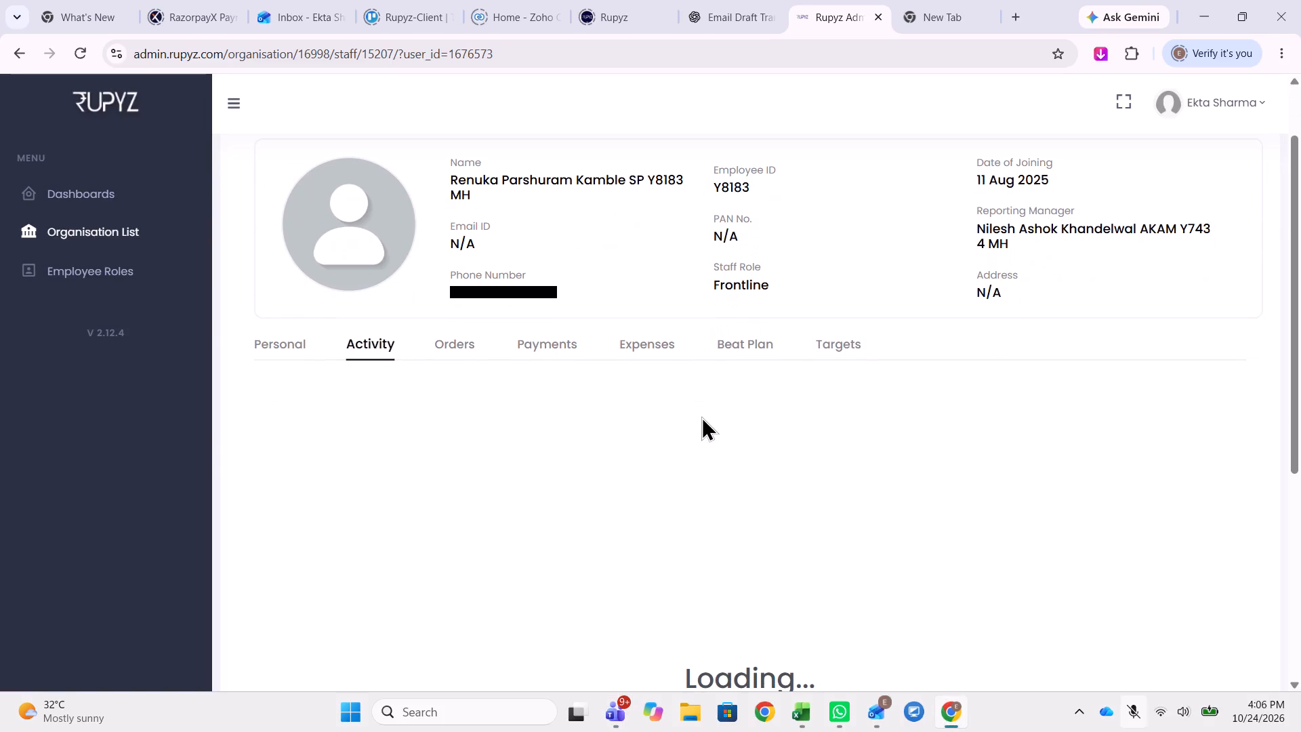
left_click(716, 399)
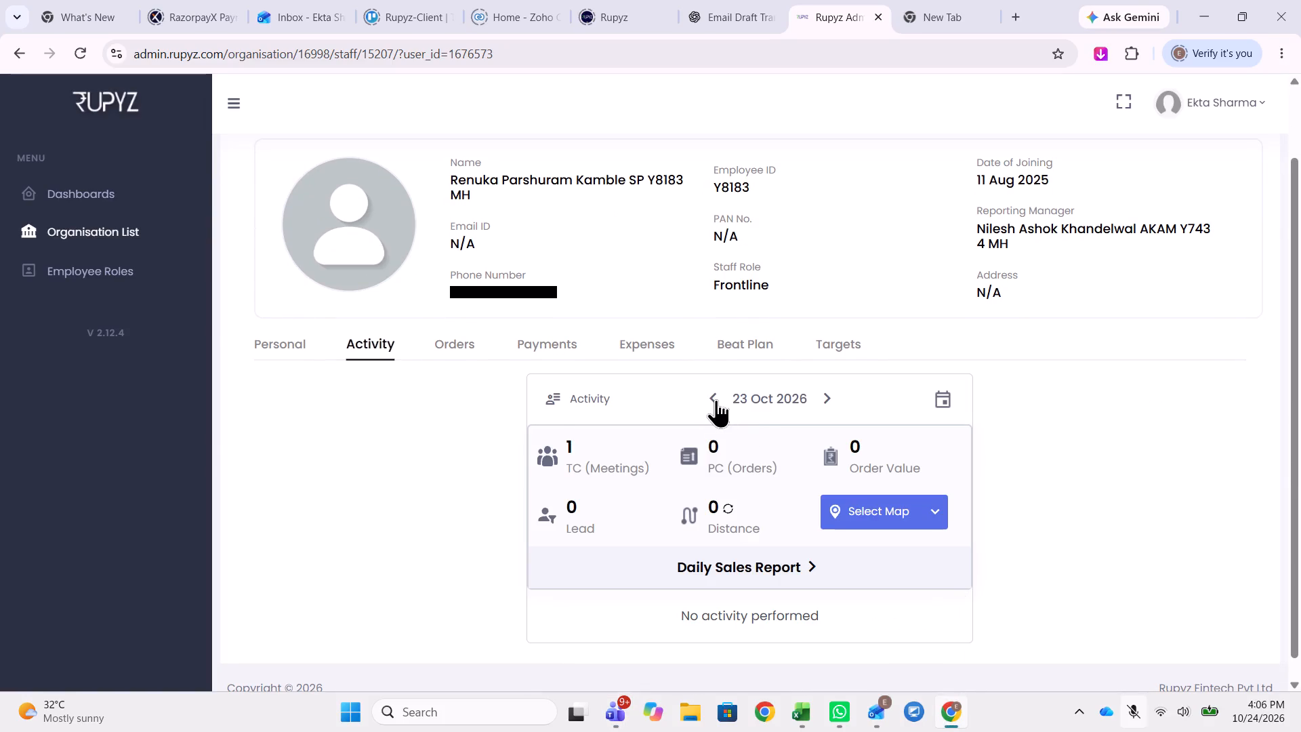
left_click(727, 508)
left_click(710, 405)
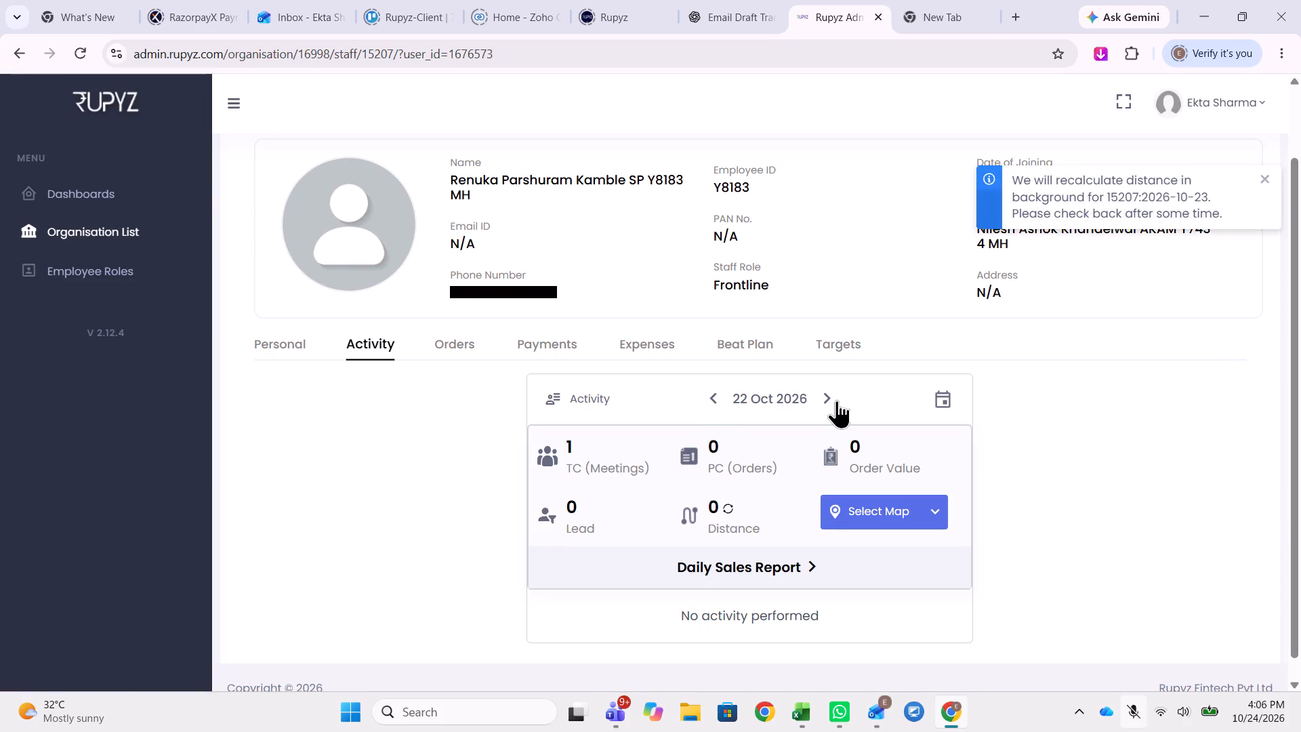
left_click(828, 401)
scroll(674, 520, "down", 3)
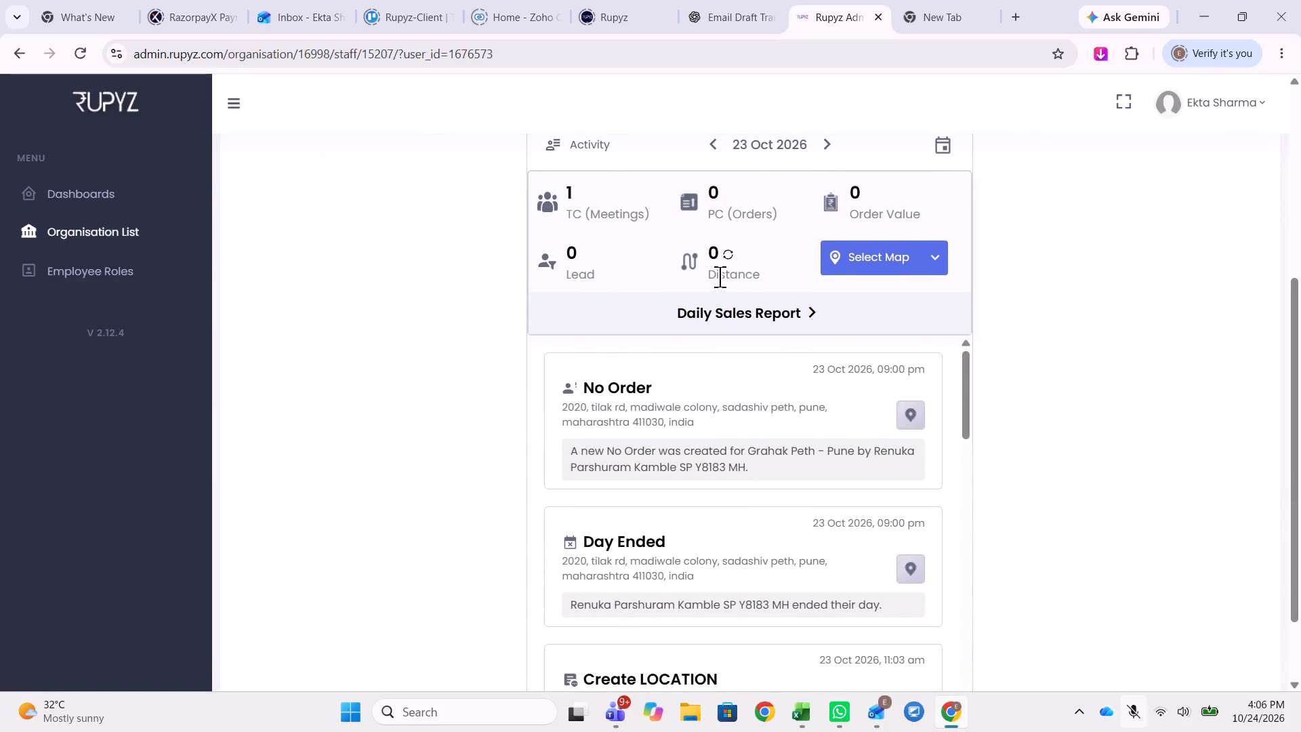
left_click(725, 257)
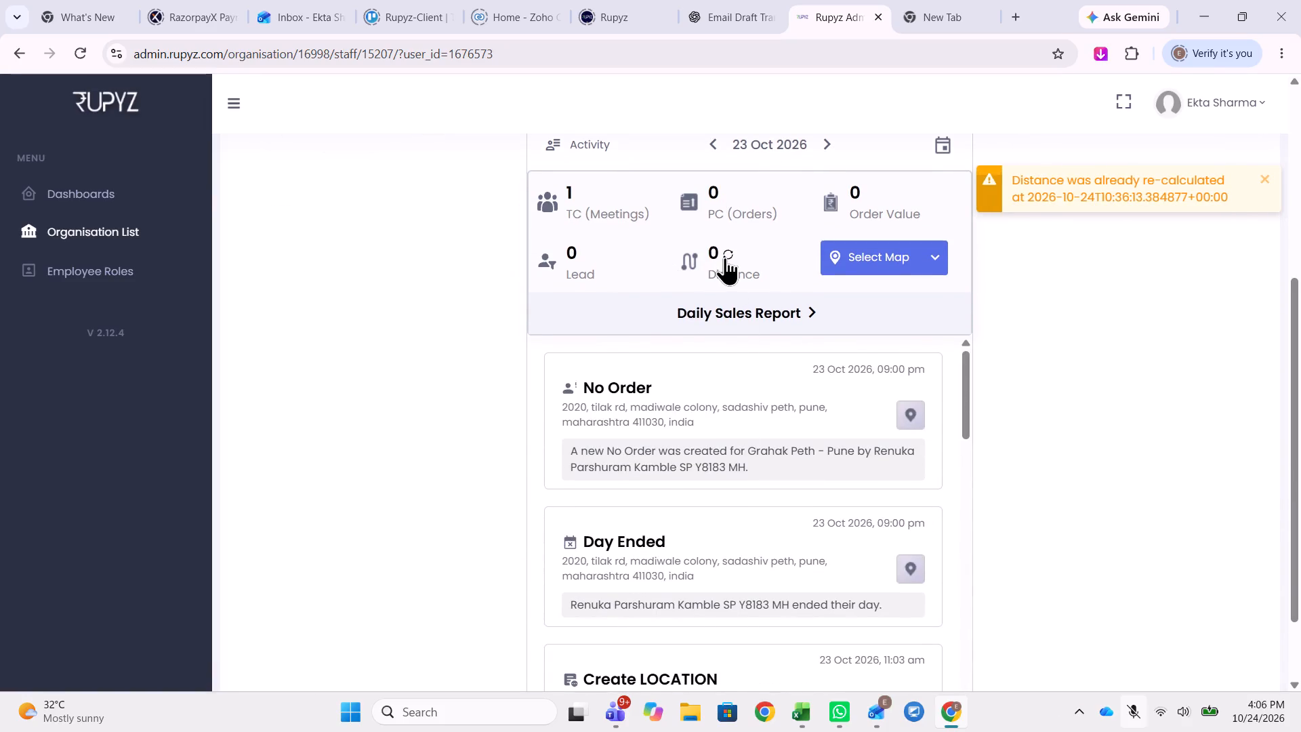
scroll(749, 396, "up", 4)
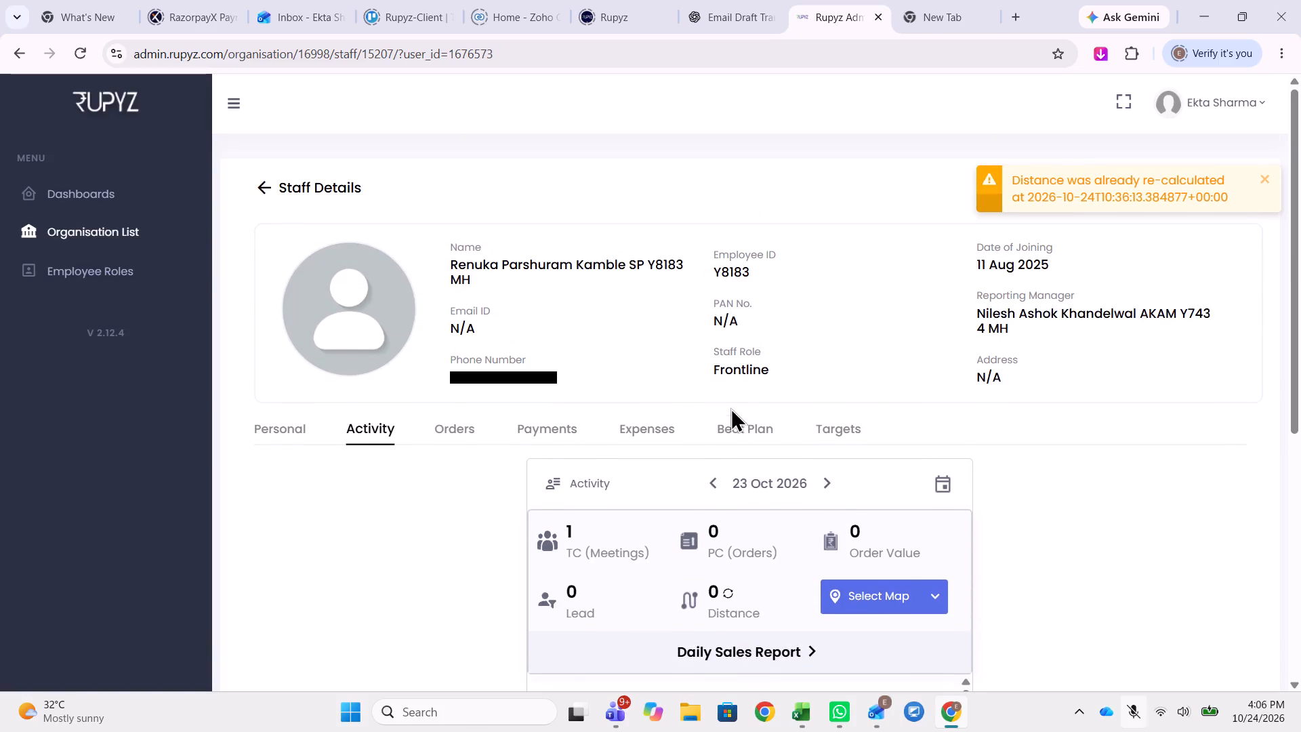
left_click(711, 478)
left_click(831, 479)
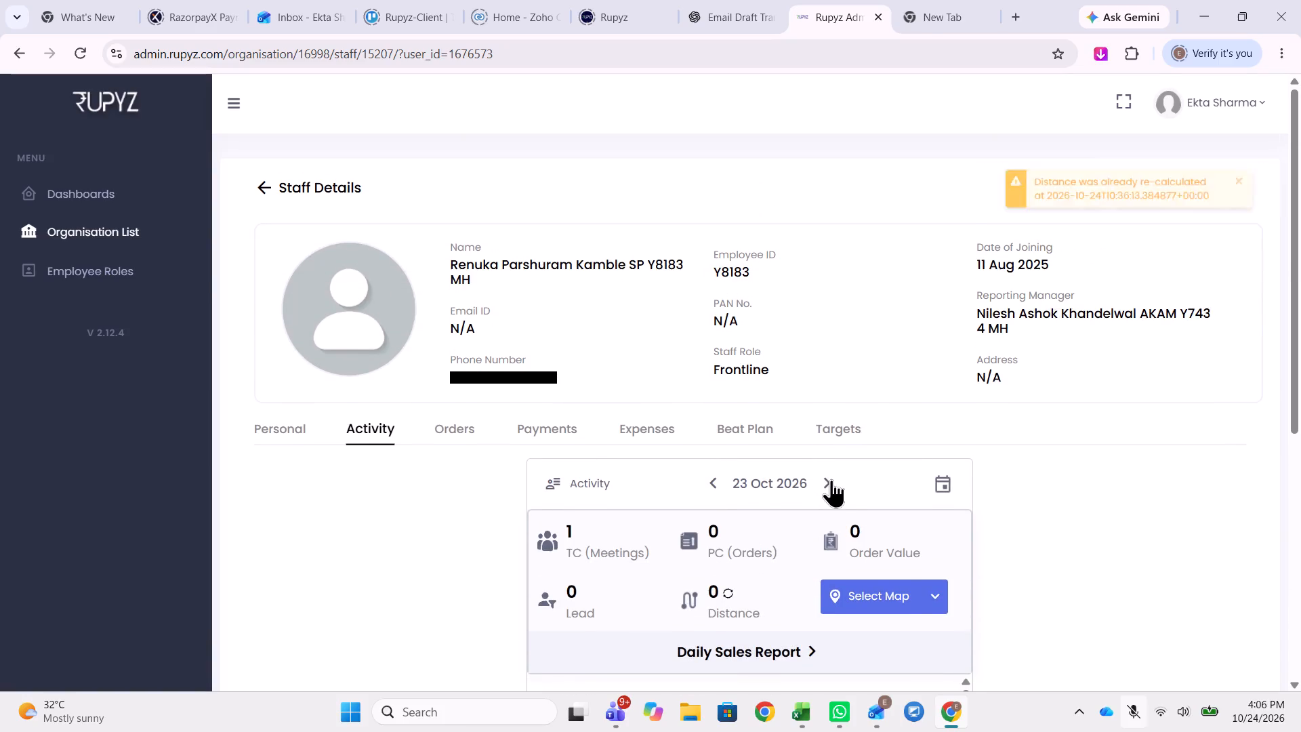
scroll(831, 481, "down", 5)
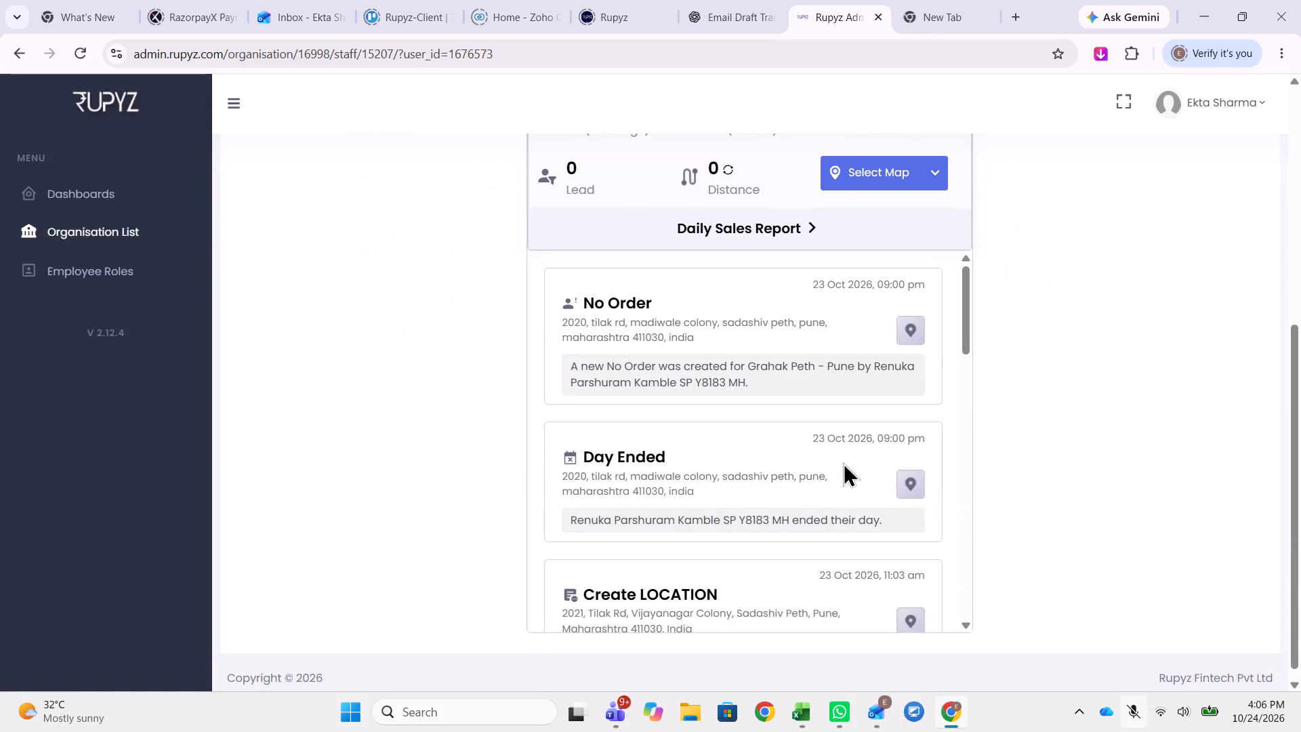
scroll(843, 462, "down", 15)
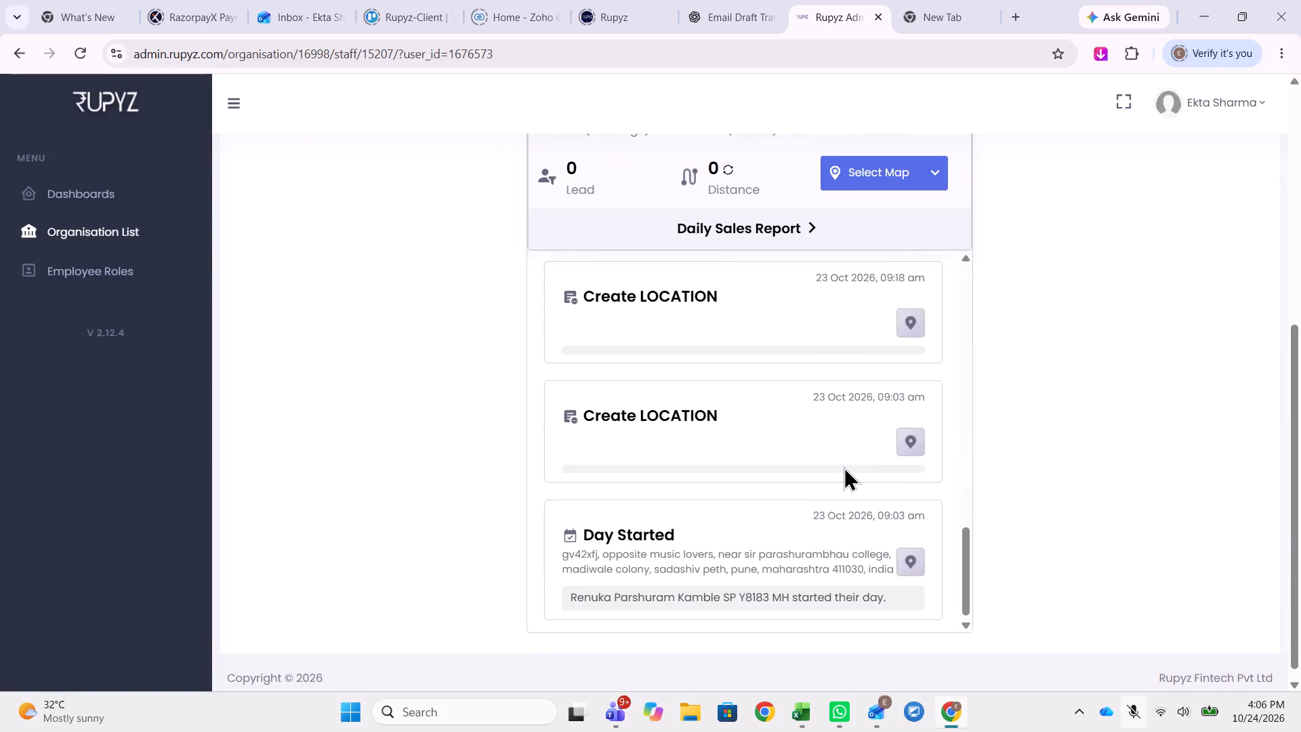
scroll(844, 466, "down", 1)
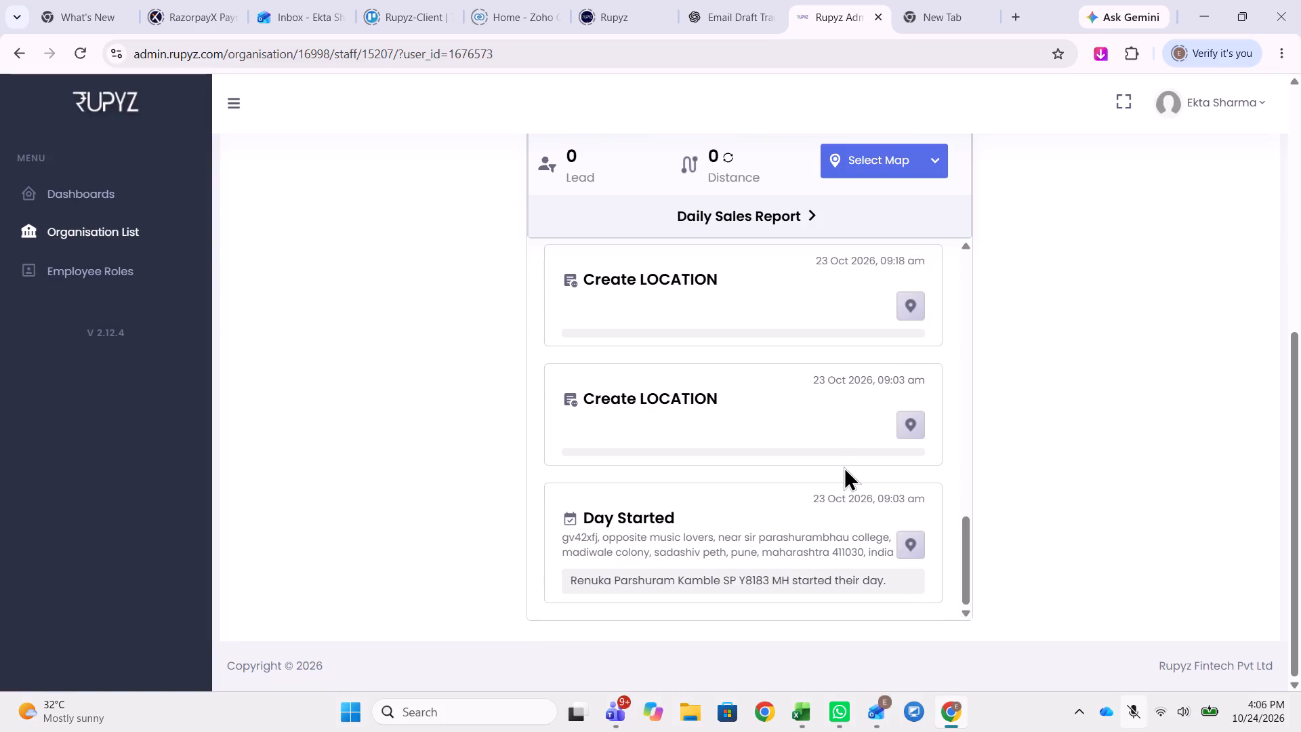
scroll(844, 468, "up", 16)
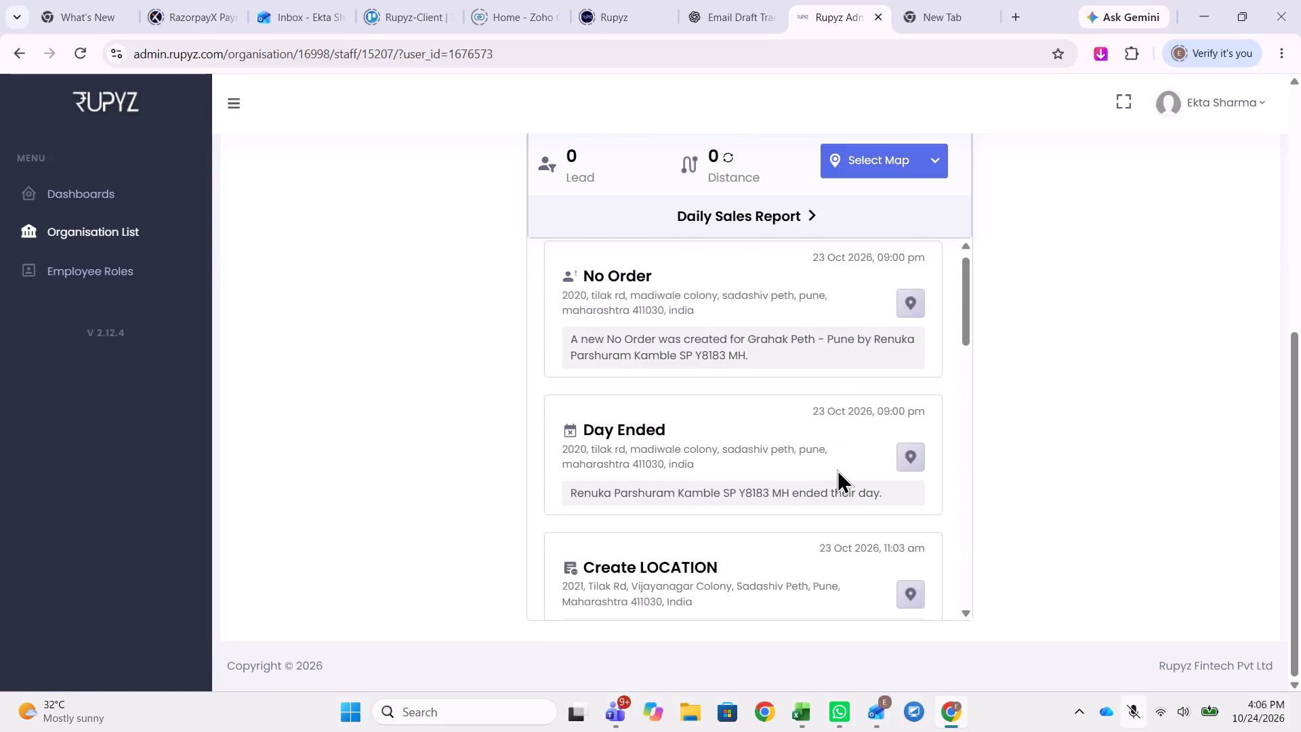
scroll(837, 469, "up", 3)
scroll(832, 467, "down", 3)
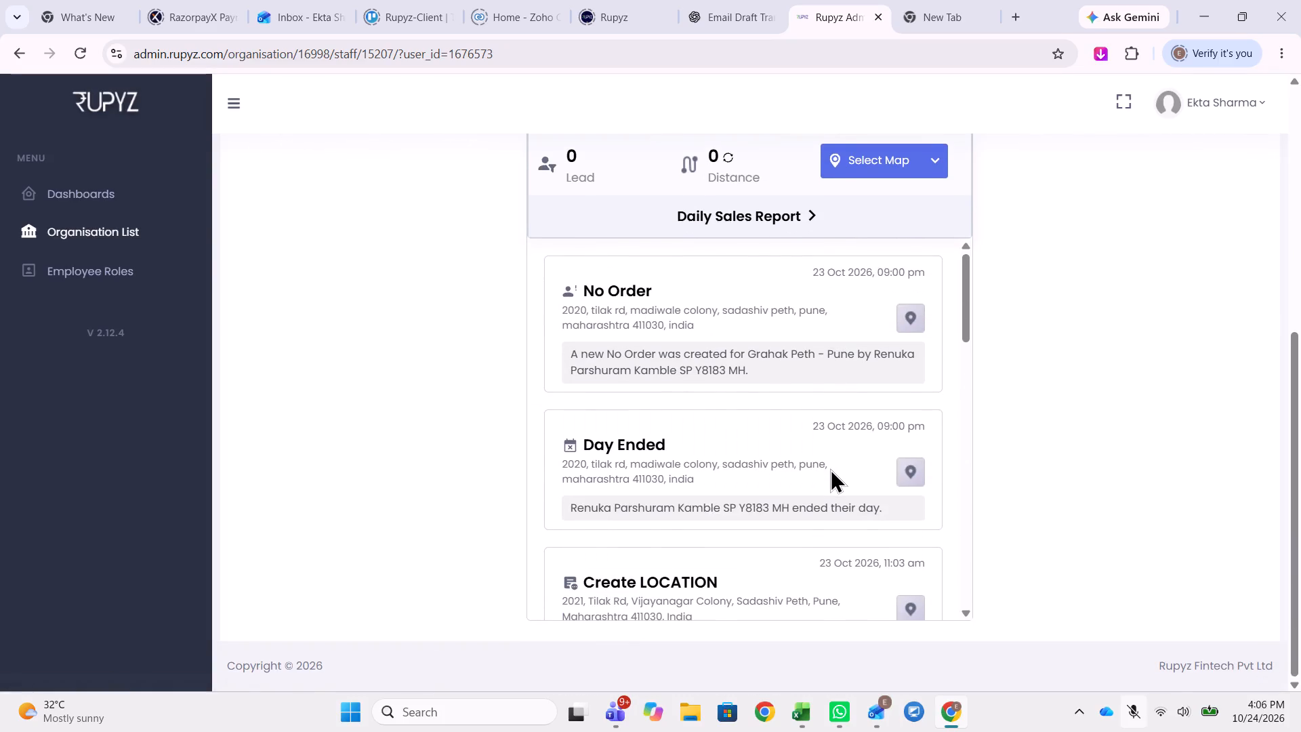
scroll(826, 468, "down", 3)
scroll(826, 468, "up", 5)
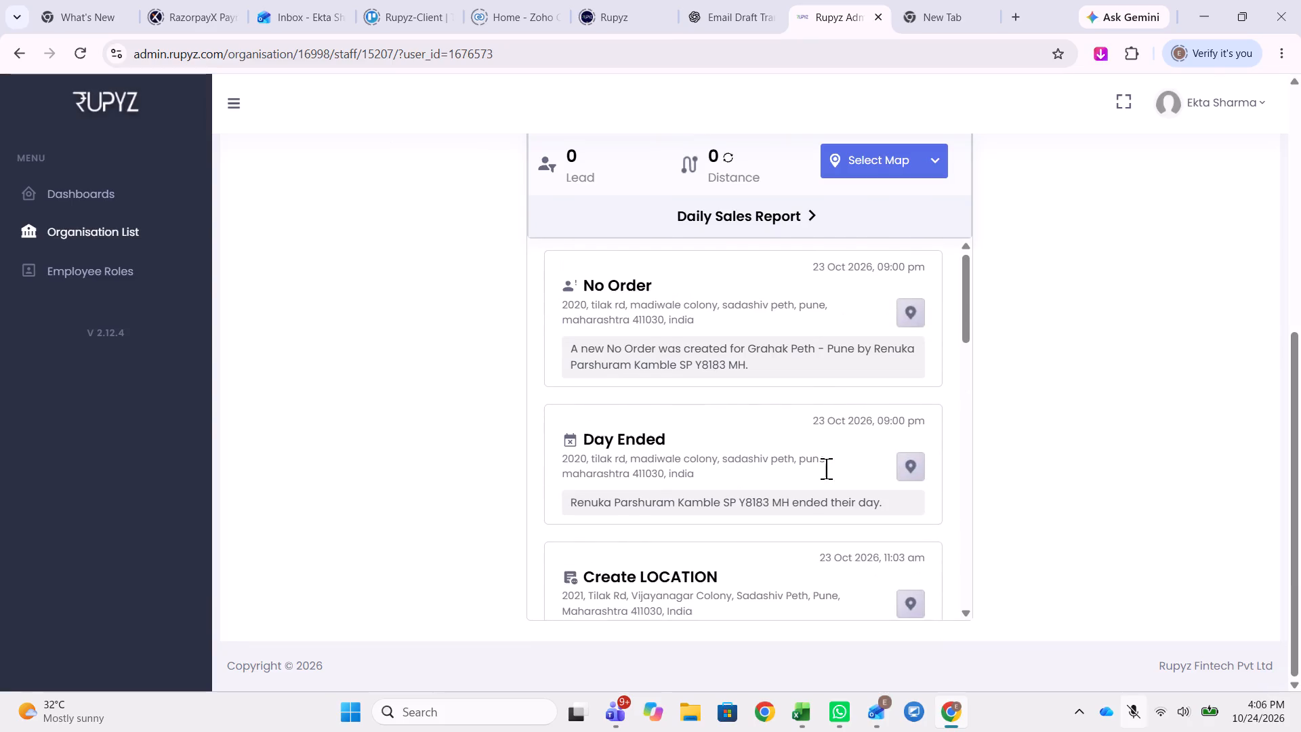
scroll(826, 468, "up", 10)
scroll(973, 441, "up", 3)
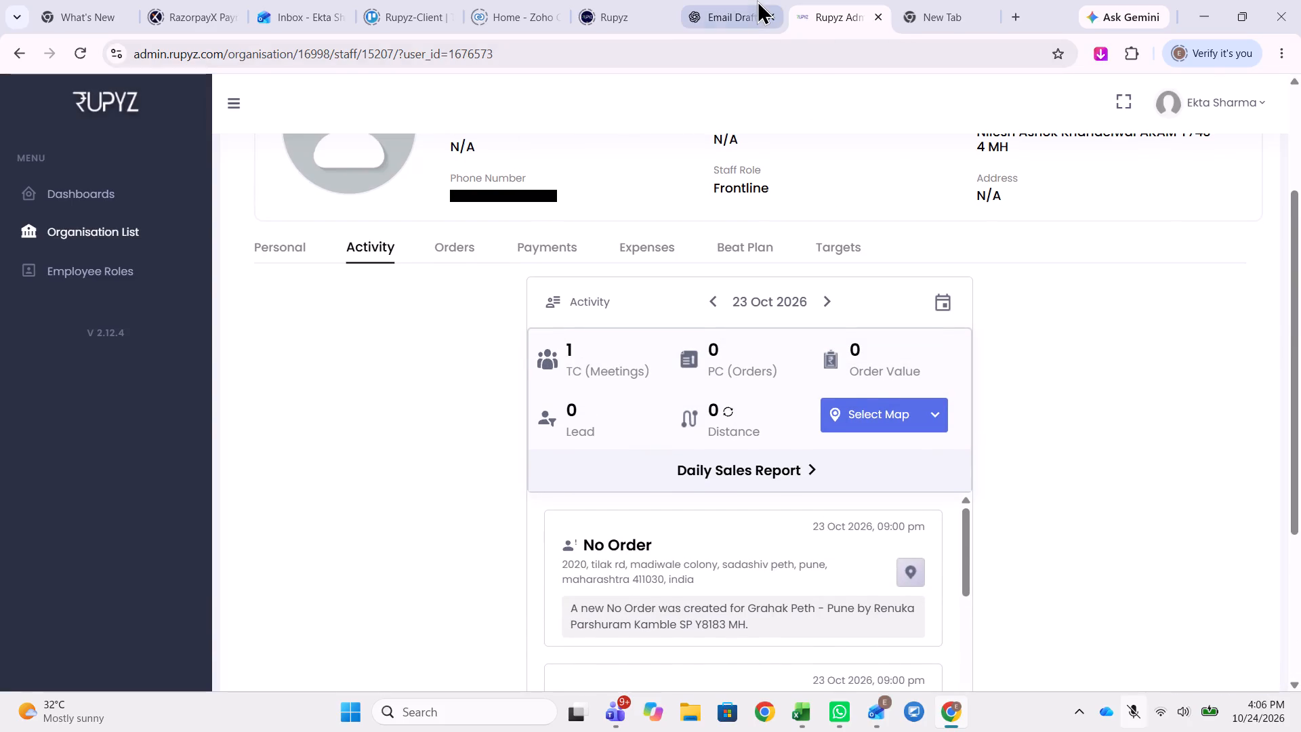
left_click(755, 0)
left_click(525, 0)
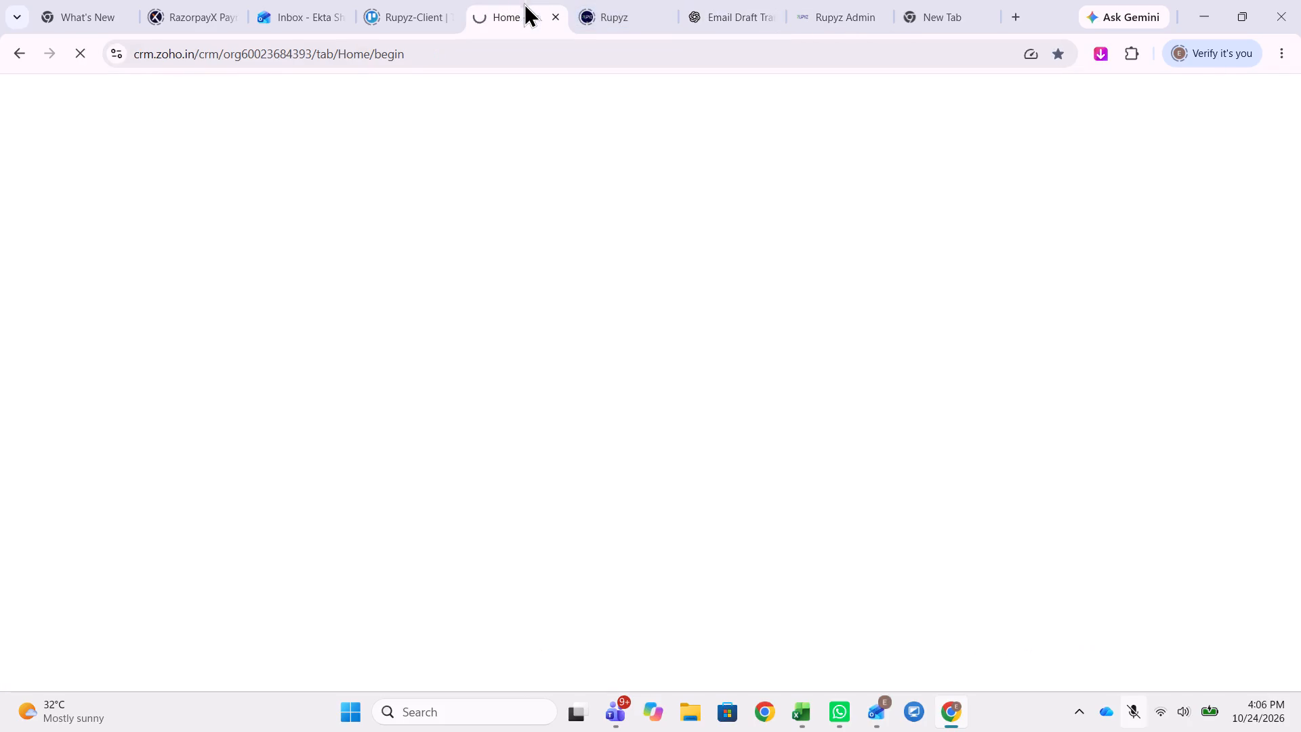